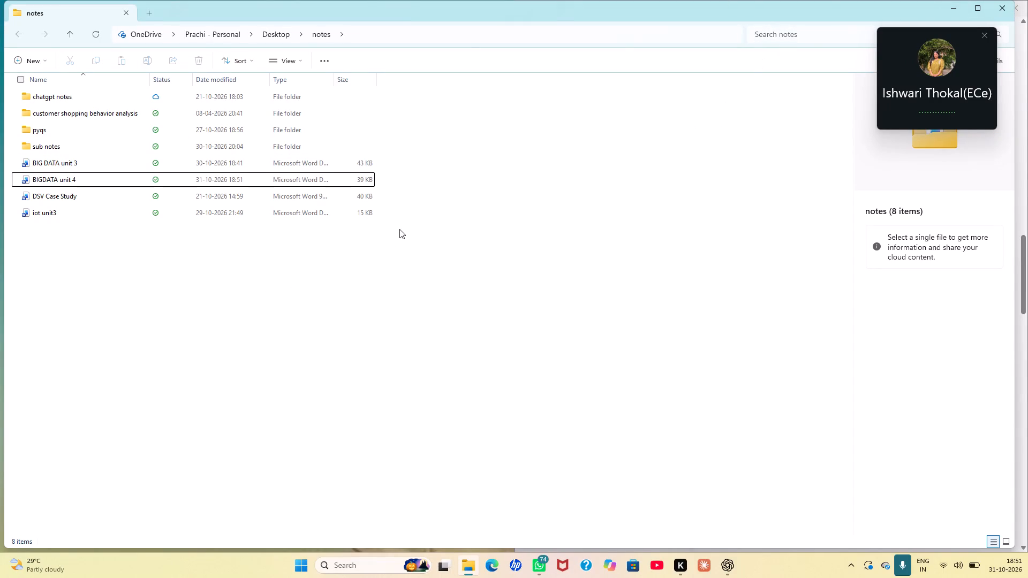
Open the IoT question papers IOT_APR_24, IOT_APR_25, IOT_OCT_23 and IOT_OCT_24 from the pyqs folder.
{"action": "double_click", "coordinate": [146, 135]}
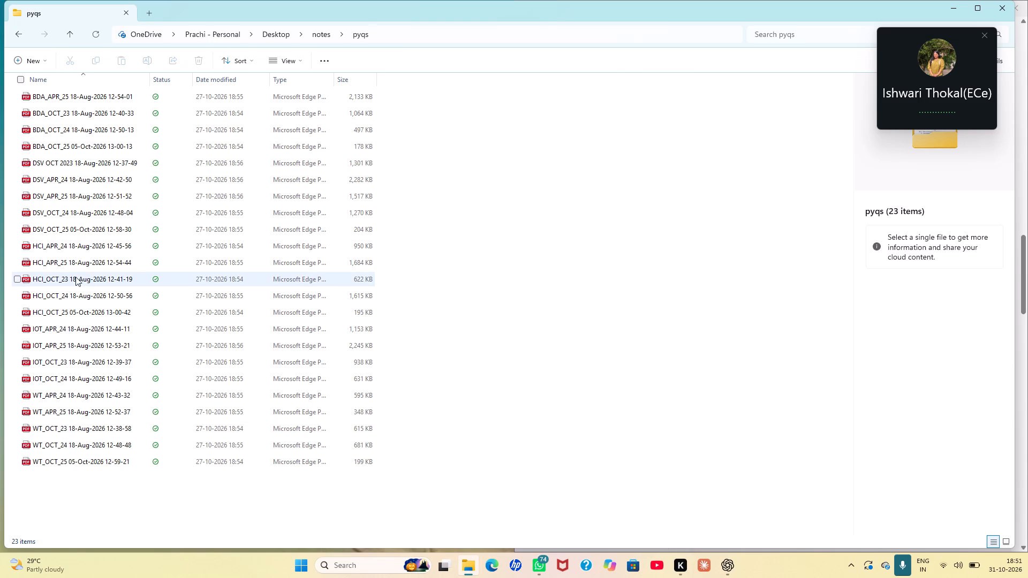
{"action": "double_click", "coordinate": [86, 327]}
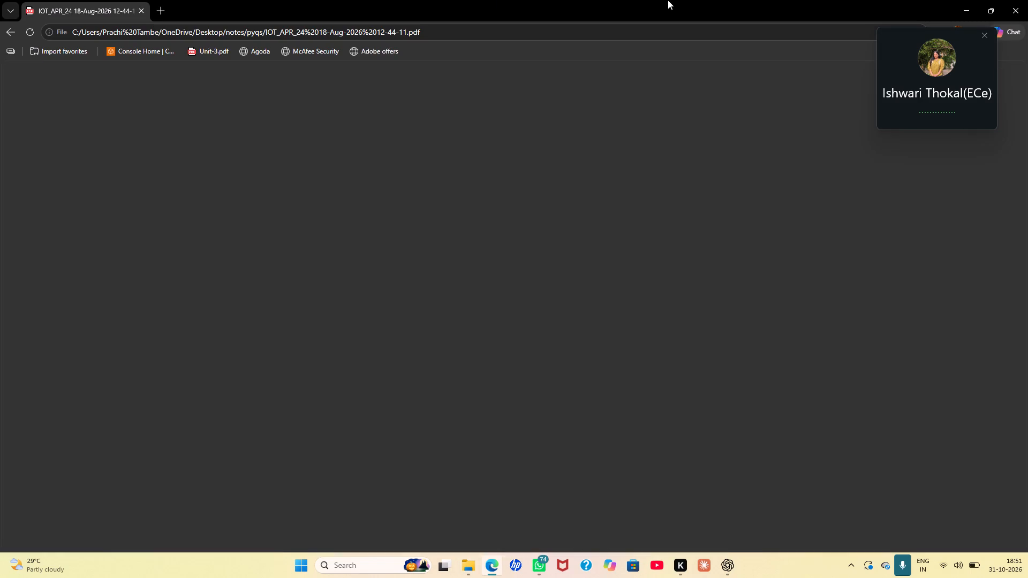
{"action": "left_click", "coordinate": [961, 13]}
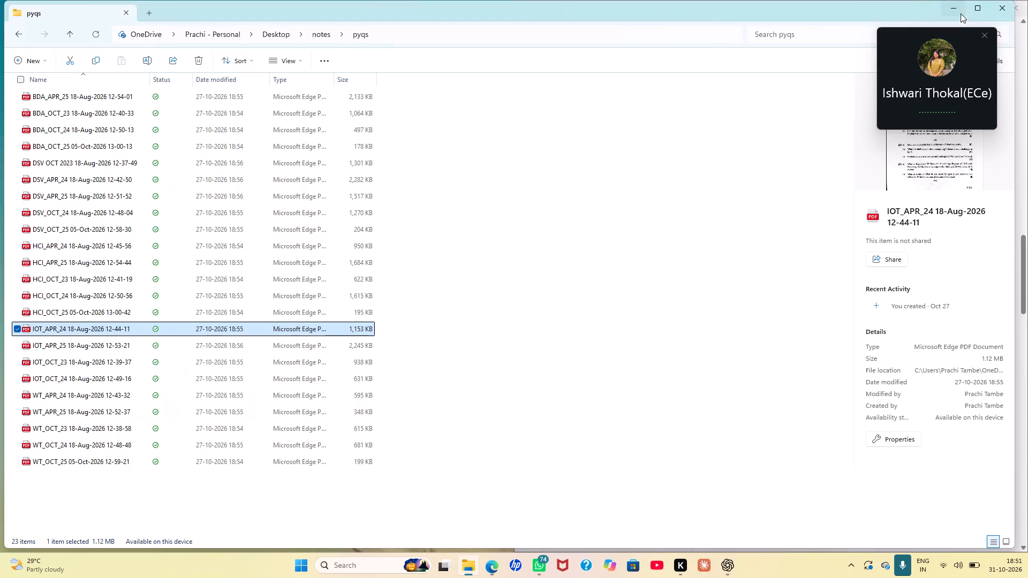
{"action": "double_click", "coordinate": [123, 344]}
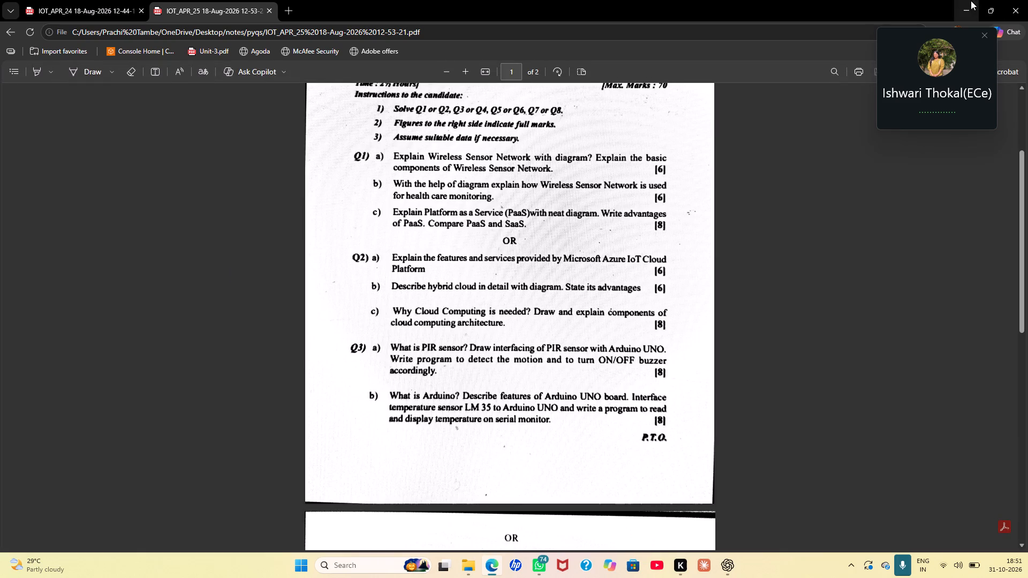
{"action": "left_click", "coordinate": [971, 1]}
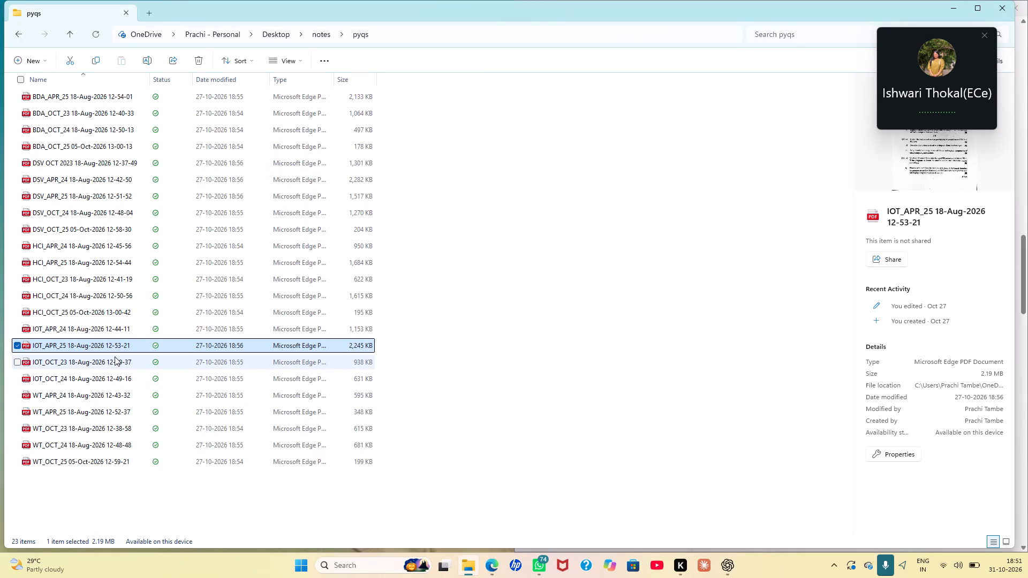
{"action": "double_click", "coordinate": [115, 356]}
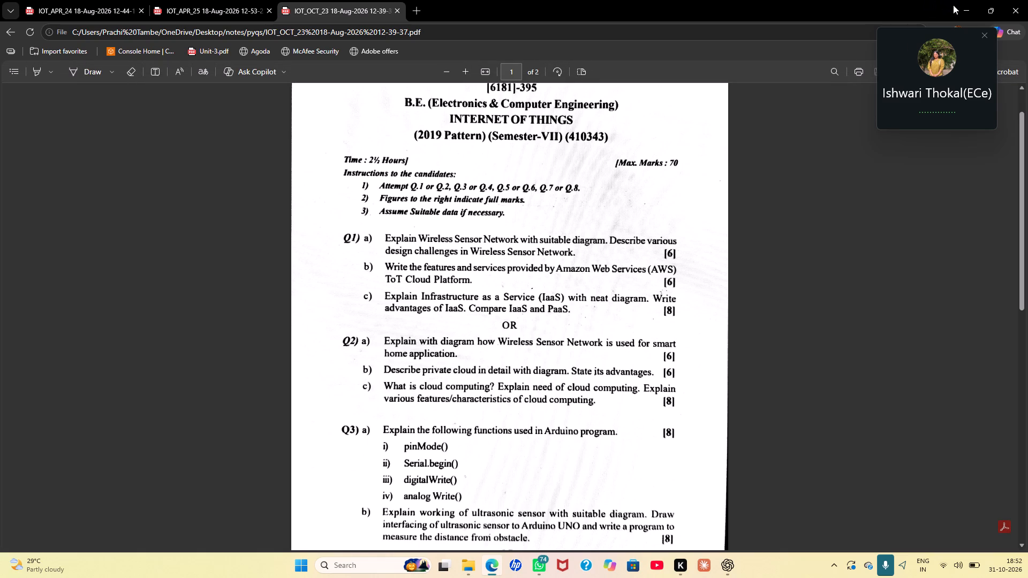
Open the IOT_OCT_24 question paper from the pyqs folder in File Explorer.
{"action": "left_click", "coordinate": [957, 5]}
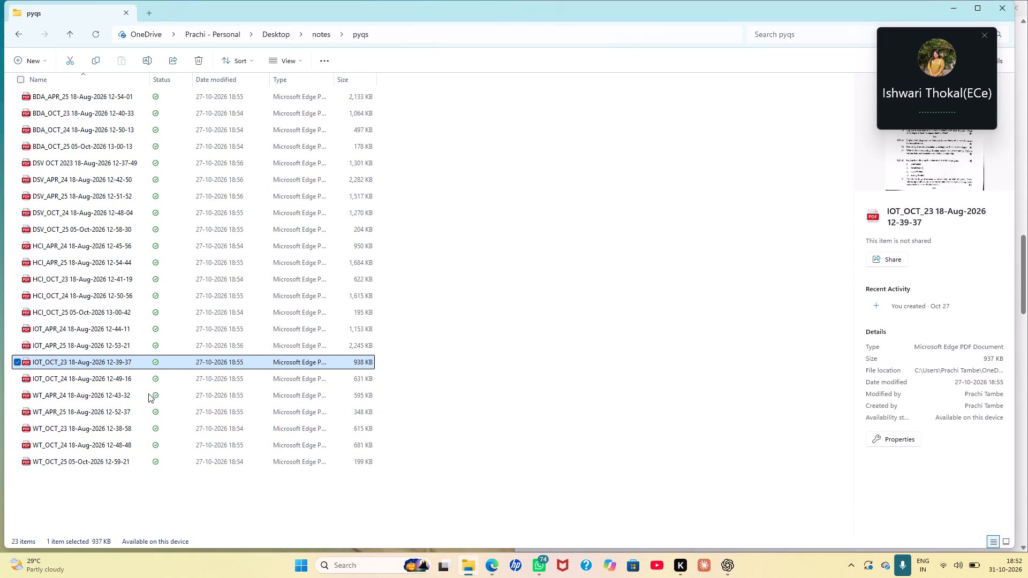
{"action": "double_click", "coordinate": [128, 379]}
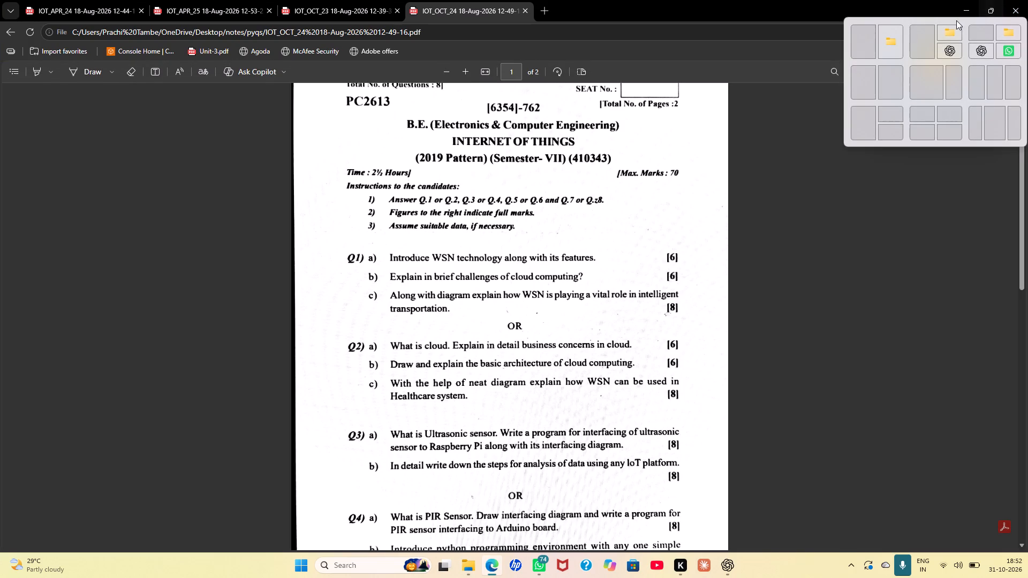
Arrange the IOT_OCT_24 question paper window side by side with the pyqs File Explorer window, each filling half the screen.
{"action": "left_click", "coordinate": [853, 71]}
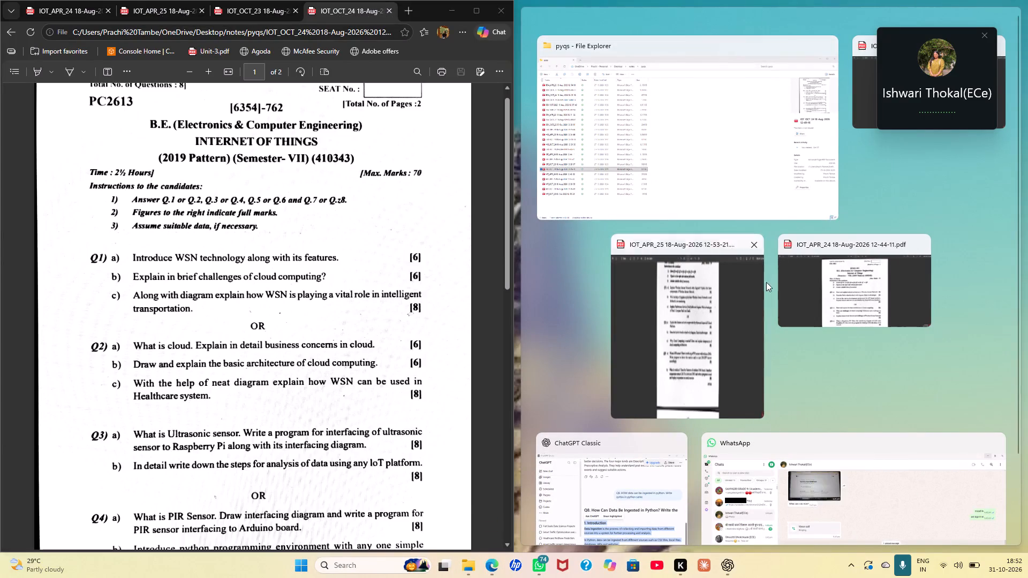
{"action": "left_click", "coordinate": [714, 146]}
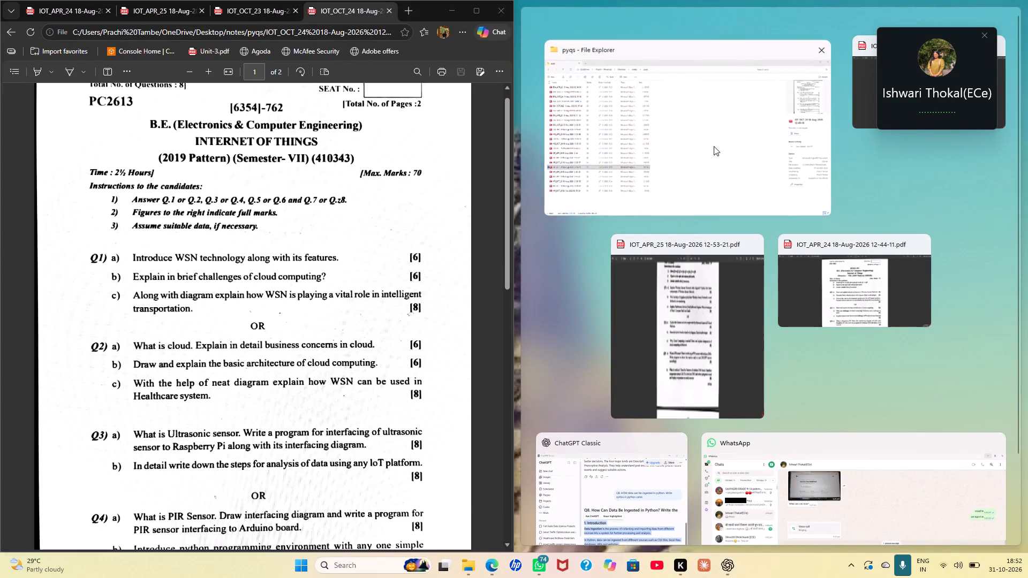
Go back from the pyqs folder to its parent notes folder.
{"action": "left_click", "coordinate": [523, 33]}
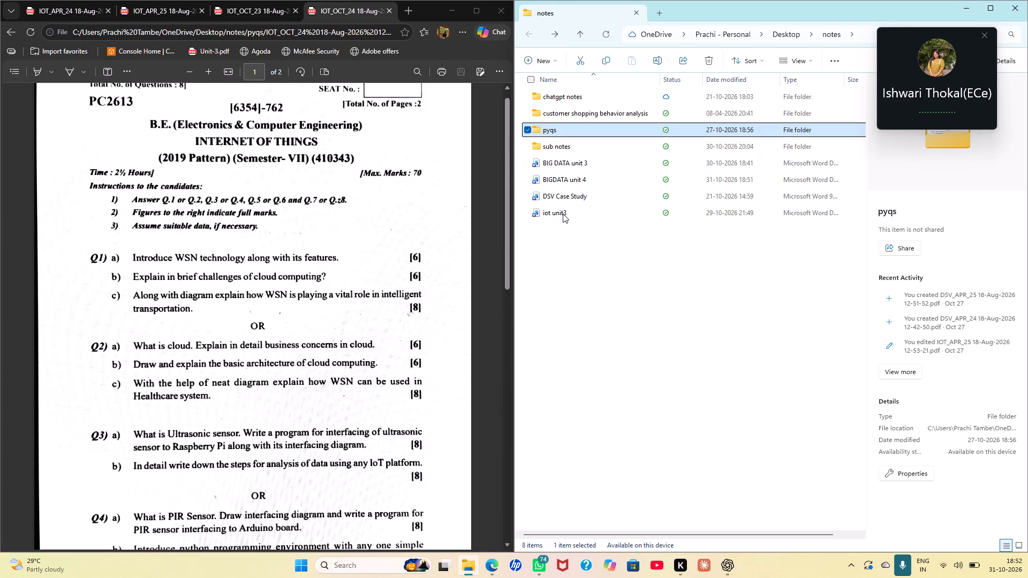
Open the iot unit3 document from the notes folder and fit its window to one half of the screen.
{"action": "double_click", "coordinate": [563, 214]}
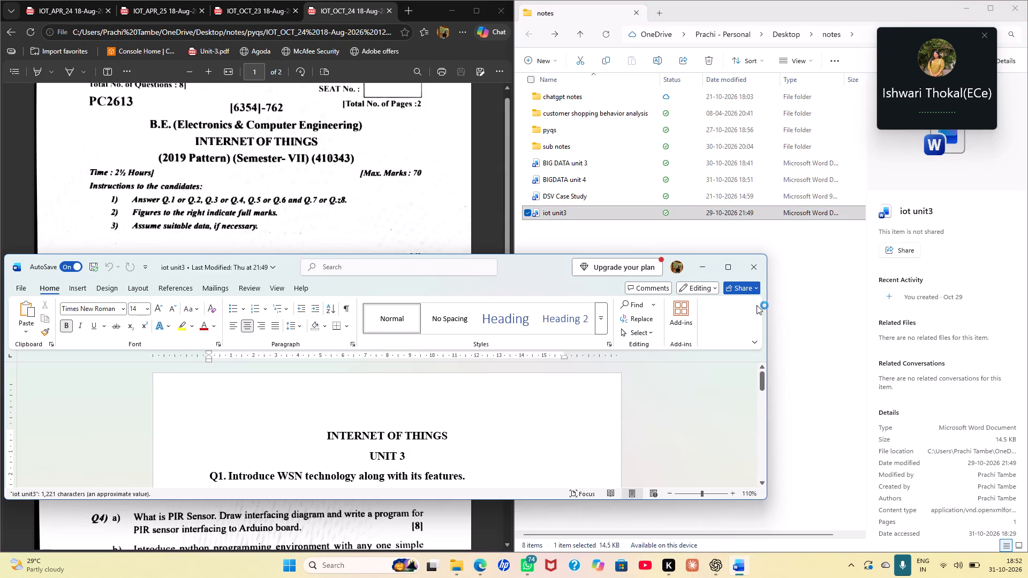
{"action": "left_click", "coordinate": [721, 265]}
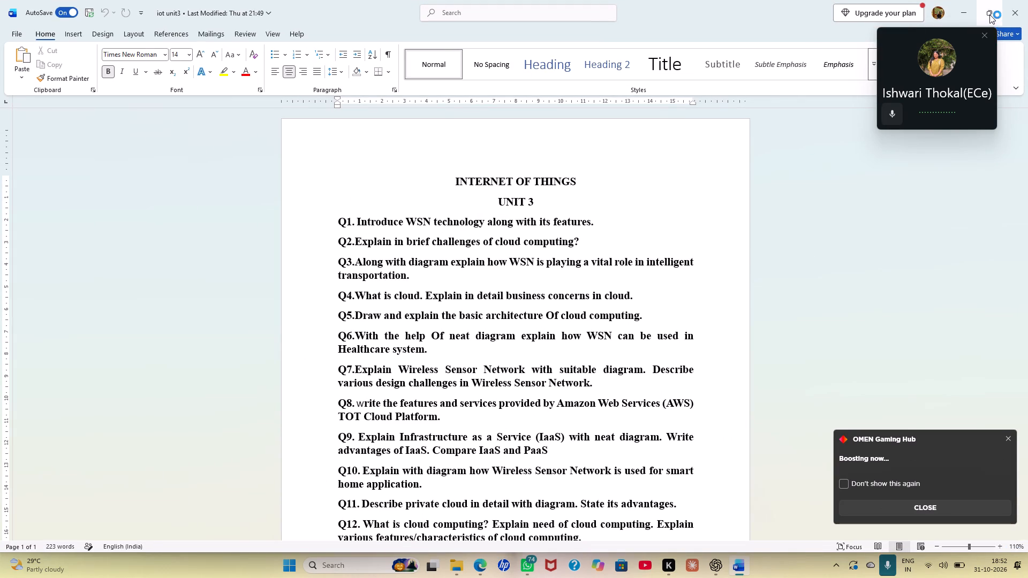
{"action": "left_click", "coordinate": [868, 75]}
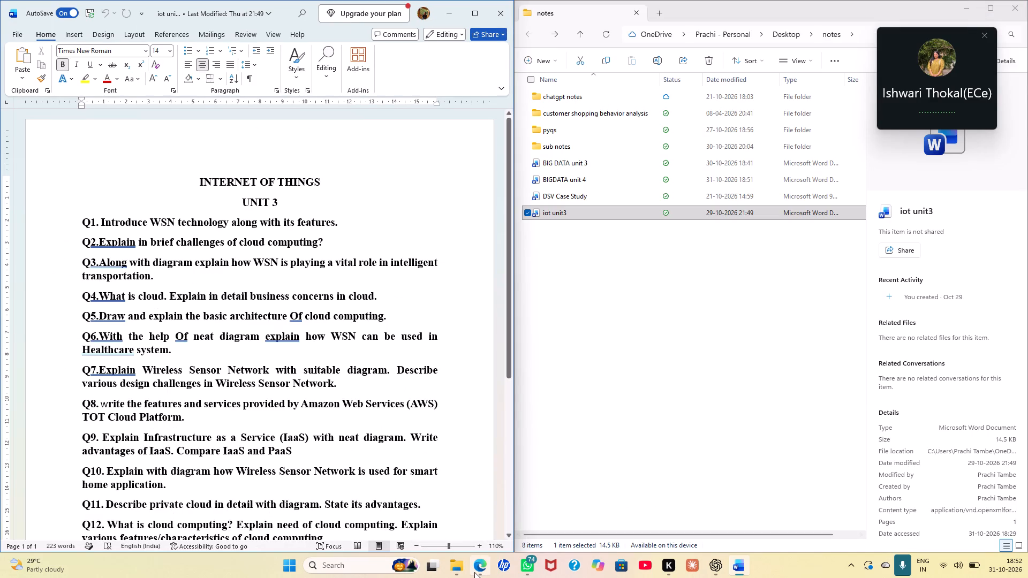
Switch to Microsoft Edge to bring the IOT_OCT_24 question paper back into view.
{"action": "left_click", "coordinate": [492, 530]}
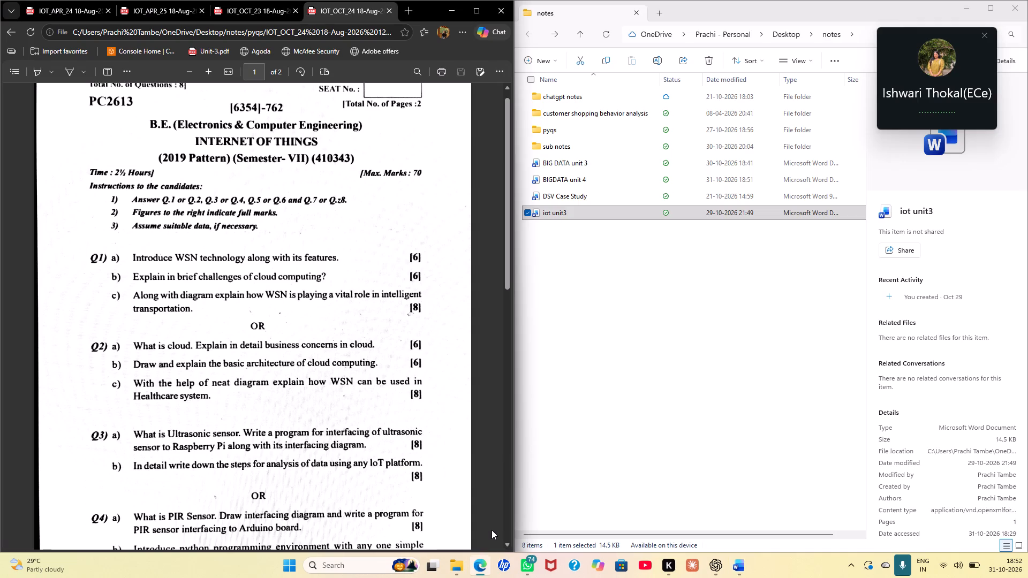
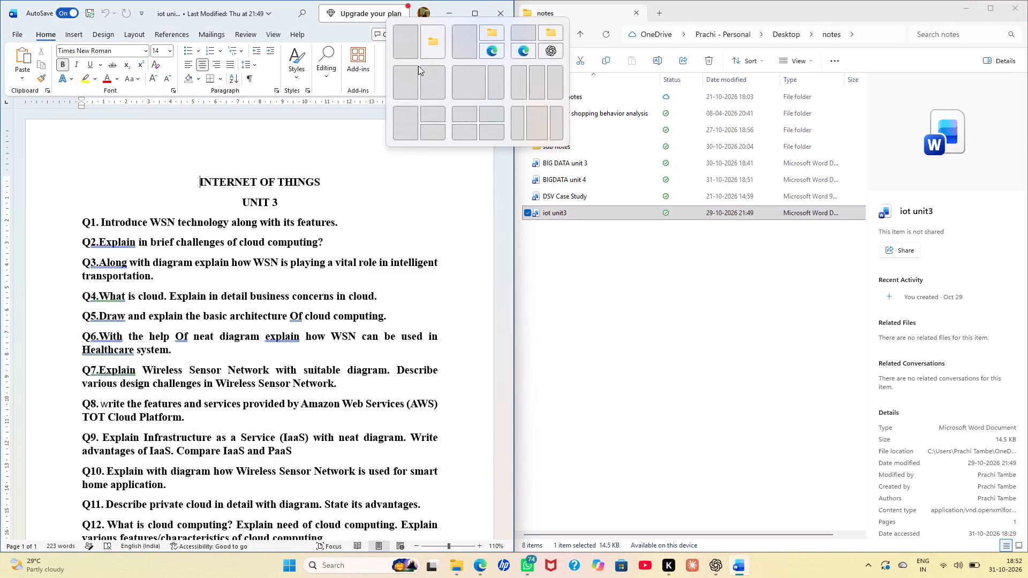
Arrange the iot unit3 document side by side with the IOT_OCT_24 question paper.
{"action": "left_click", "coordinate": [410, 79]}
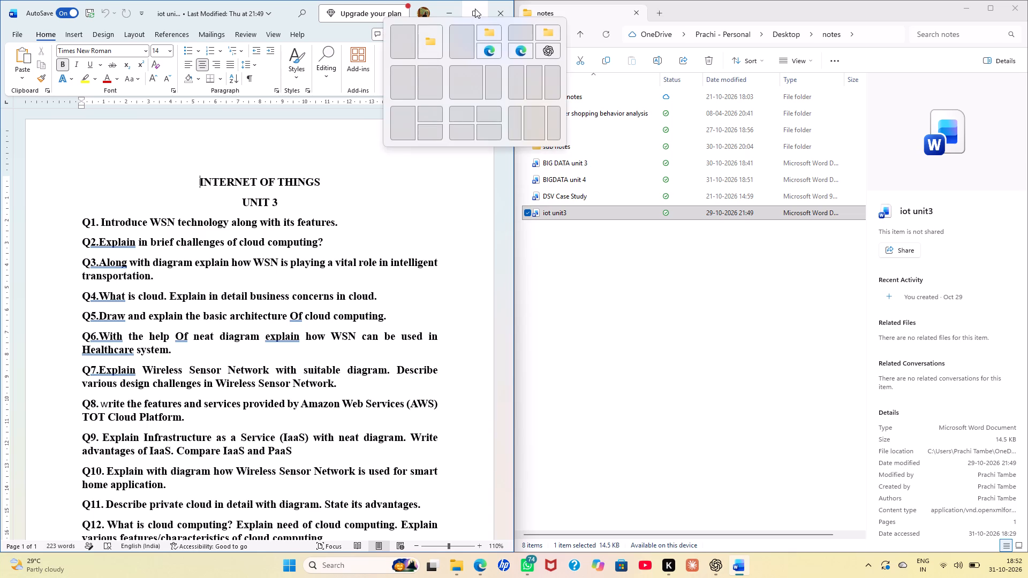
{"action": "left_click", "coordinate": [432, 88]}
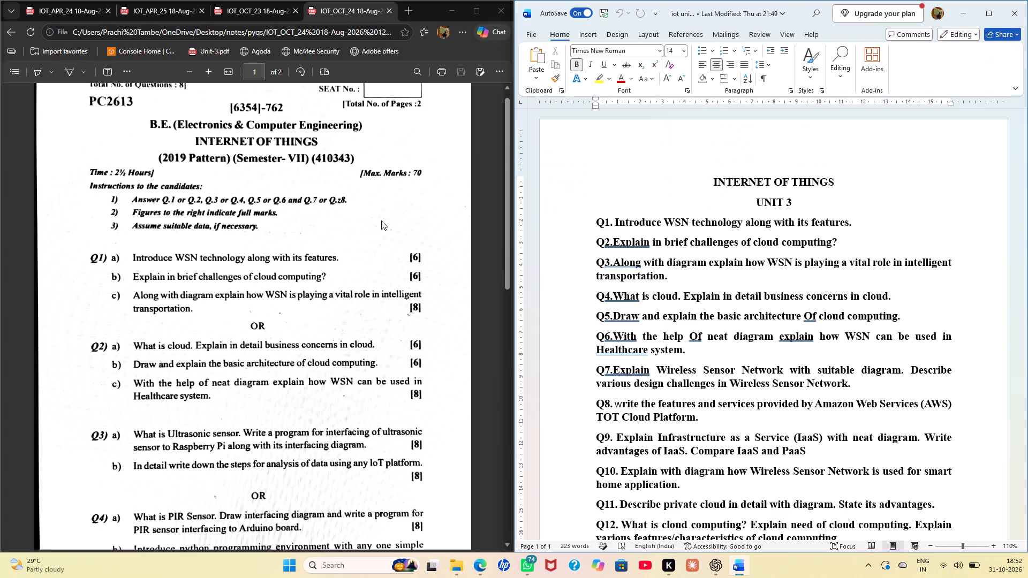
Correct the misspelled word "Cbud" in Q17 of the iot unit3 document to "cloud".
{"action": "scroll", "coordinate": [689, 352], "scroll_direction": "down", "scroll_amount": 8}
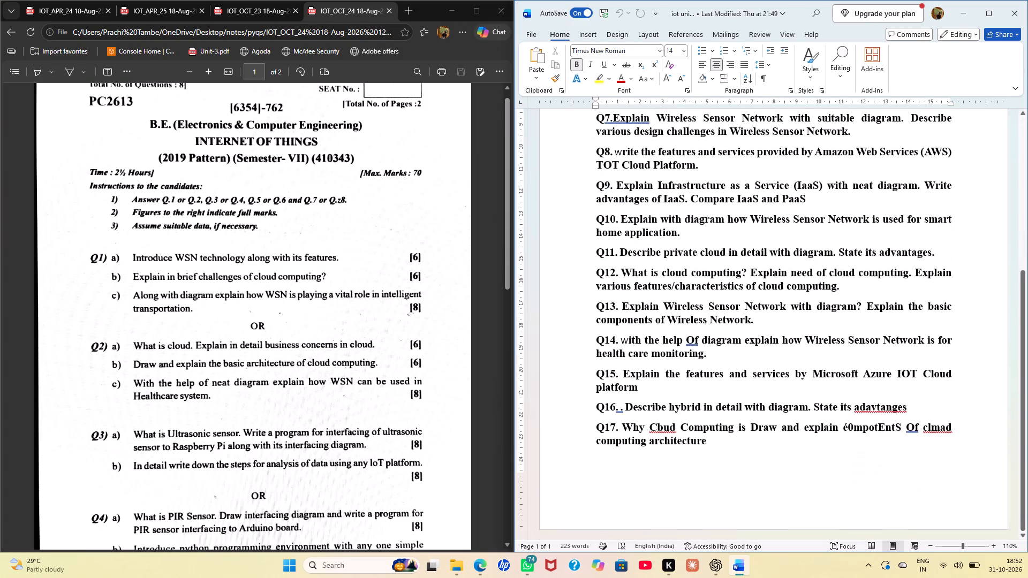
{"action": "left_click", "coordinate": [664, 429]}
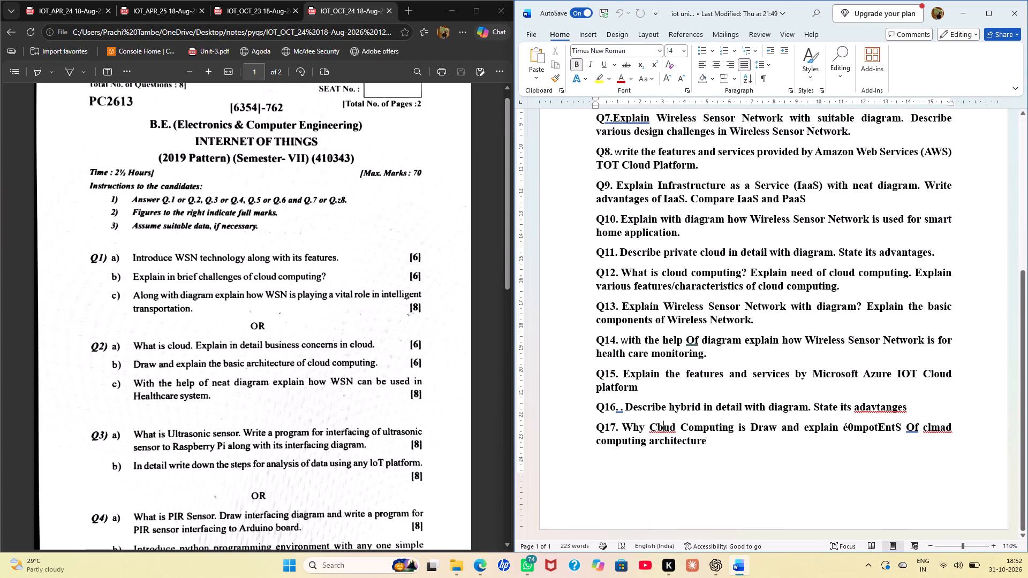
{"action": "key", "text": "BackSpace"}
{"action": "key", "text": "Right"}
{"action": "key", "text": "BackSpace"}
{"action": "key", "text": "BackSpace"}
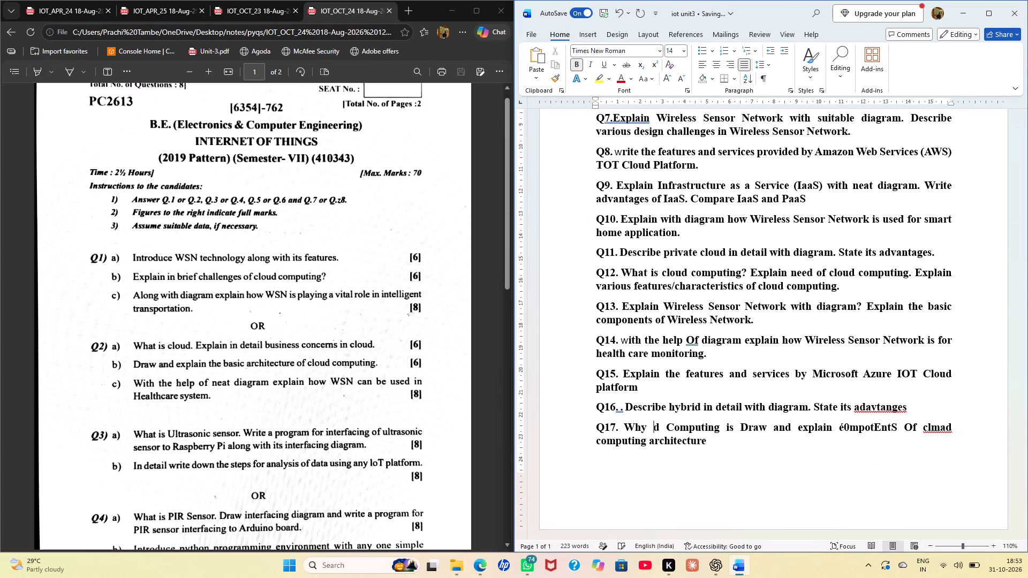
{"action": "type", "text": "clou"}
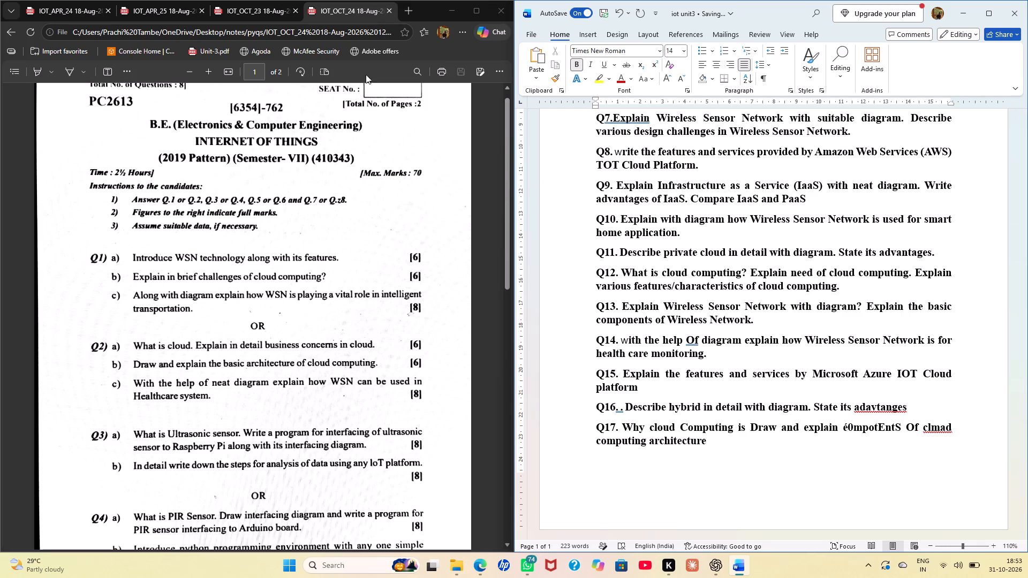
Compare the Q1 and Q2 questions in the IOT_OCT_24, IOT_APR_24 and IOT_APR_25 papers with the Unit 3 question list.
{"action": "left_click", "coordinate": [348, 11]}
{"action": "scroll", "coordinate": [348, 11], "scroll_direction": "left", "scroll_amount": 7}
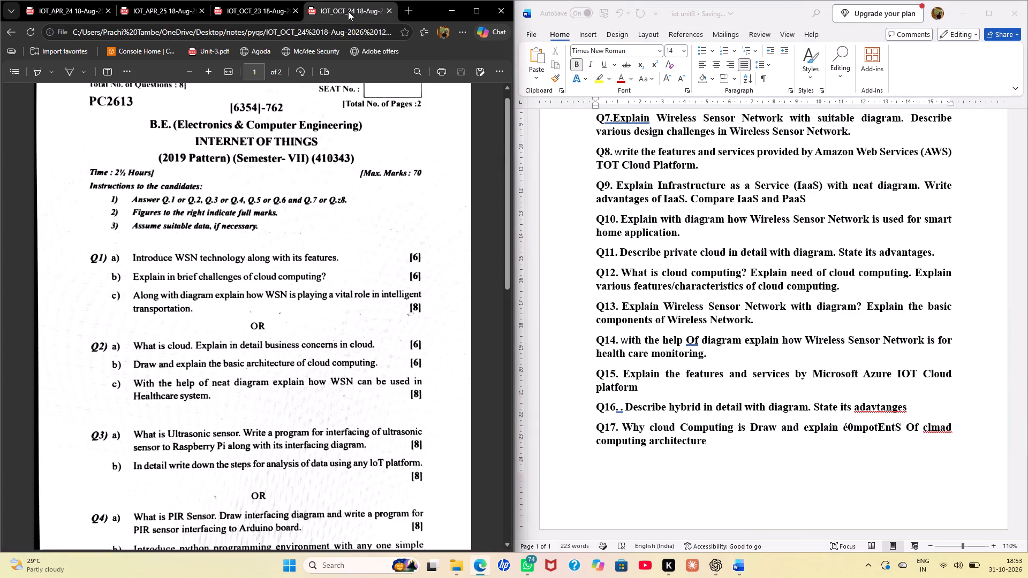
{"action": "scroll", "coordinate": [304, 294], "scroll_direction": "down", "scroll_amount": 2}
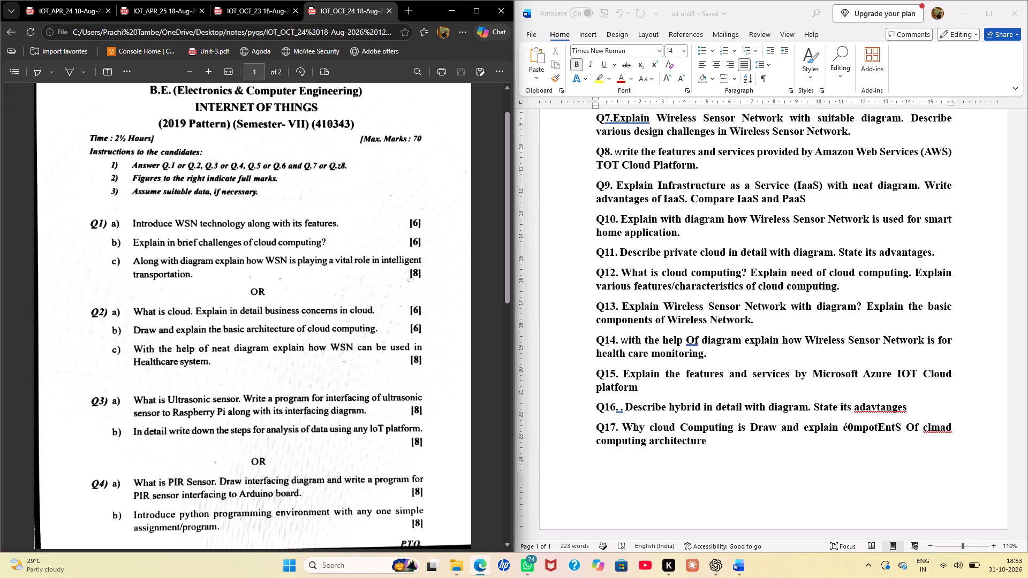
{"action": "scroll", "coordinate": [606, 212], "scroll_direction": "up", "scroll_amount": 7}
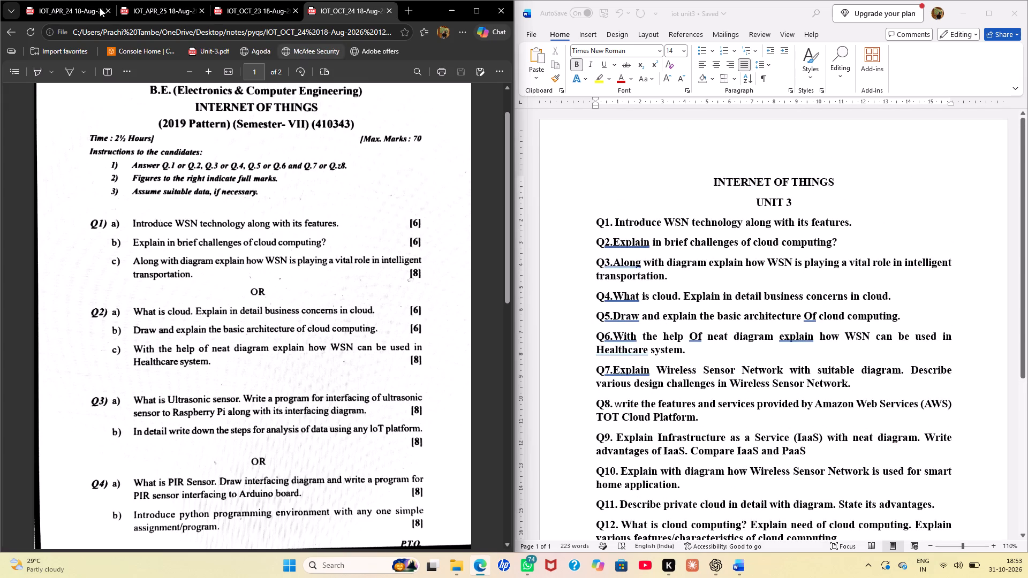
{"action": "left_click", "coordinate": [79, 7]}
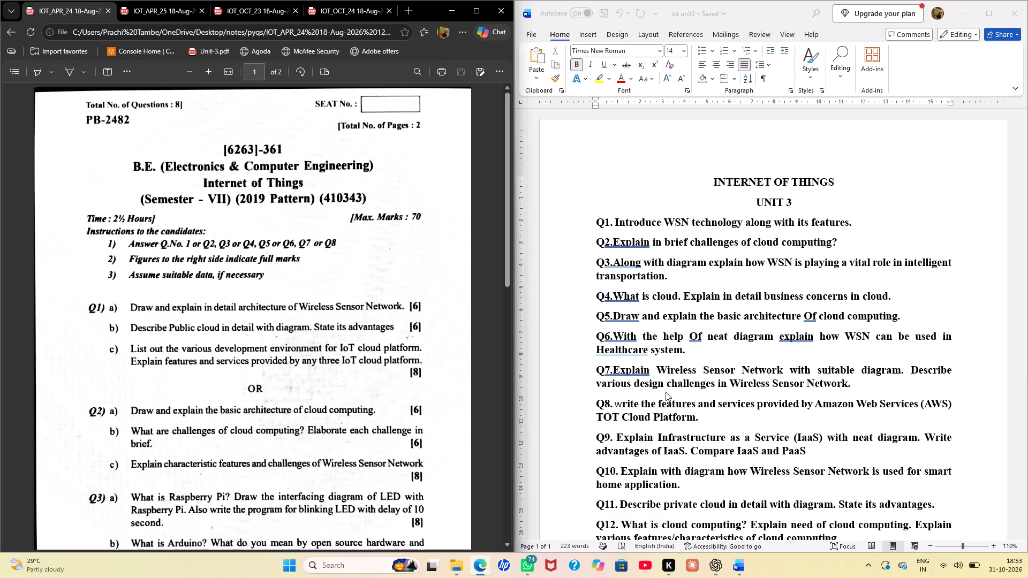
{"action": "scroll", "coordinate": [687, 391], "scroll_direction": "down", "scroll_amount": 11}
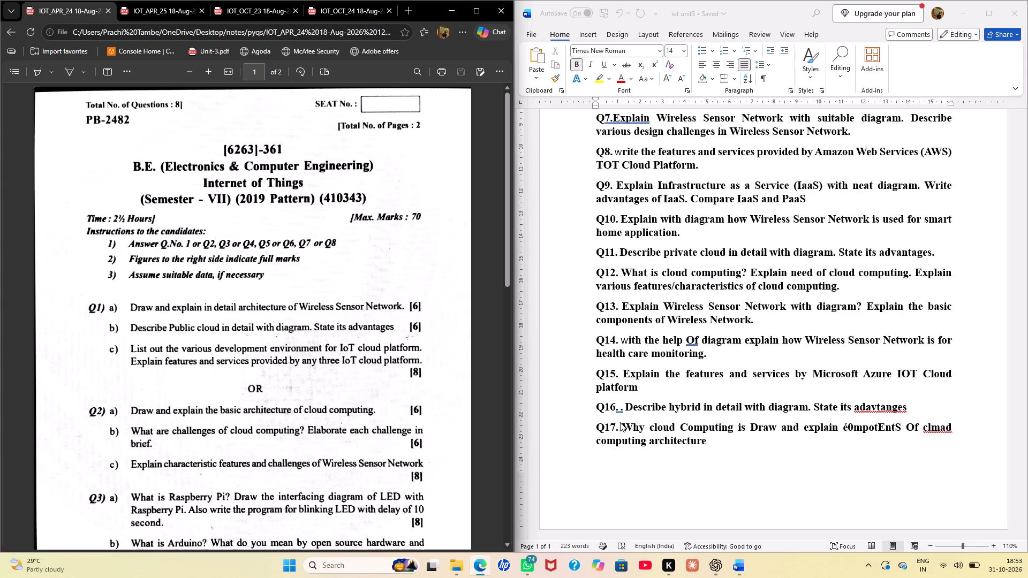
{"action": "left_click", "coordinate": [149, 9]}
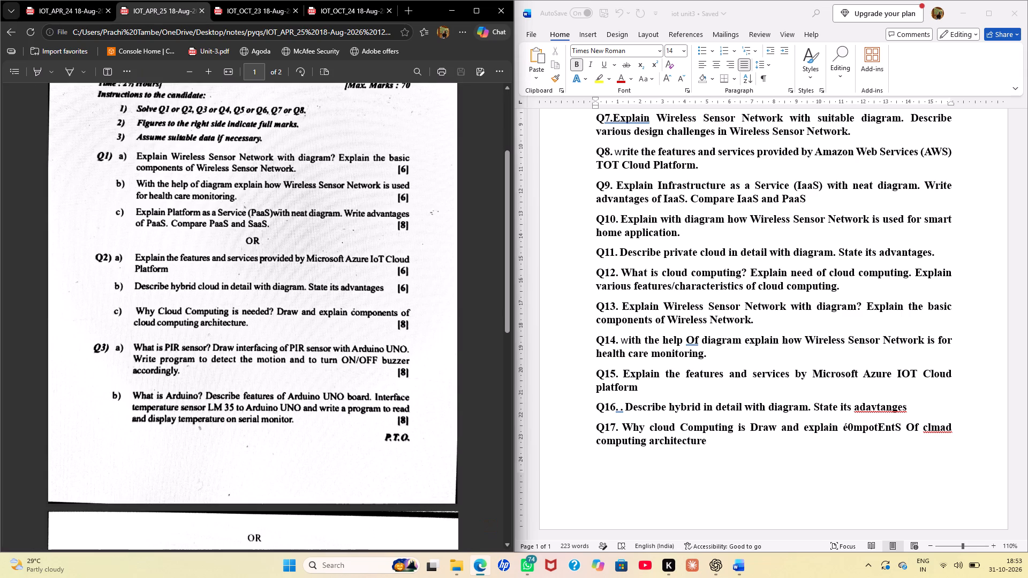
{"action": "scroll", "coordinate": [124, 134], "scroll_direction": "up", "scroll_amount": 1}
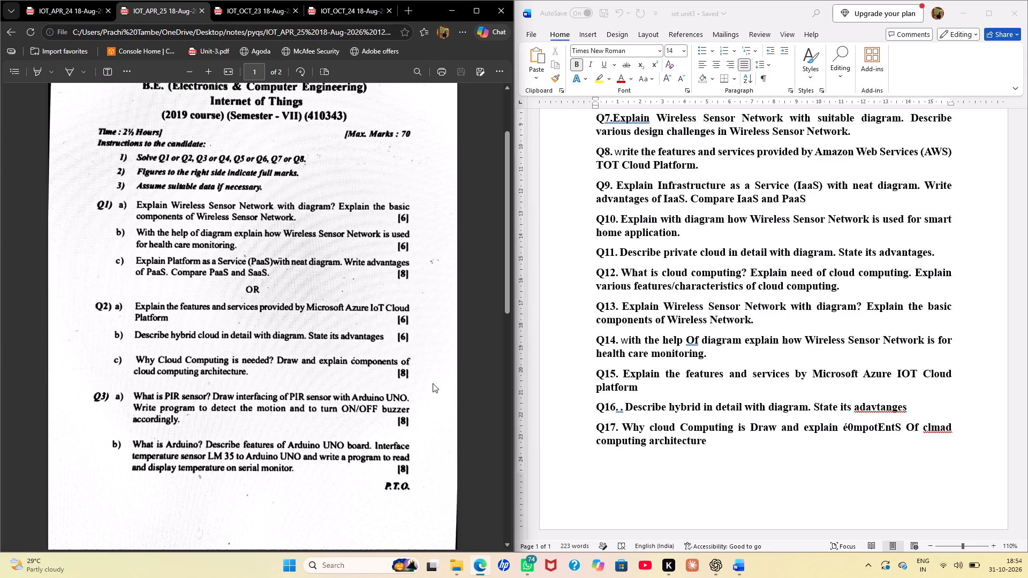
Insert the missing word "needed" after "cloud Computing is" in Q17.
{"action": "left_click", "coordinate": [746, 427]}
{"action": "left_click", "coordinate": [746, 427]}
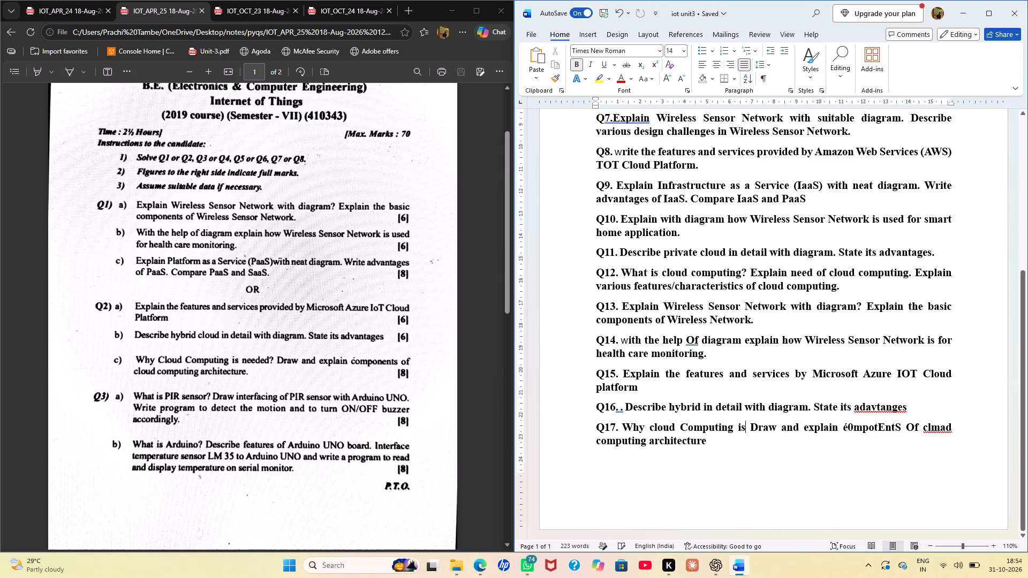
{"action": "key", "text": "space"}
{"action": "type", "text": "nr"}
{"action": "key", "text": "BackSpace"}
{"action": "type", "text": "eede"}
{"action": "key", "text": "f"}
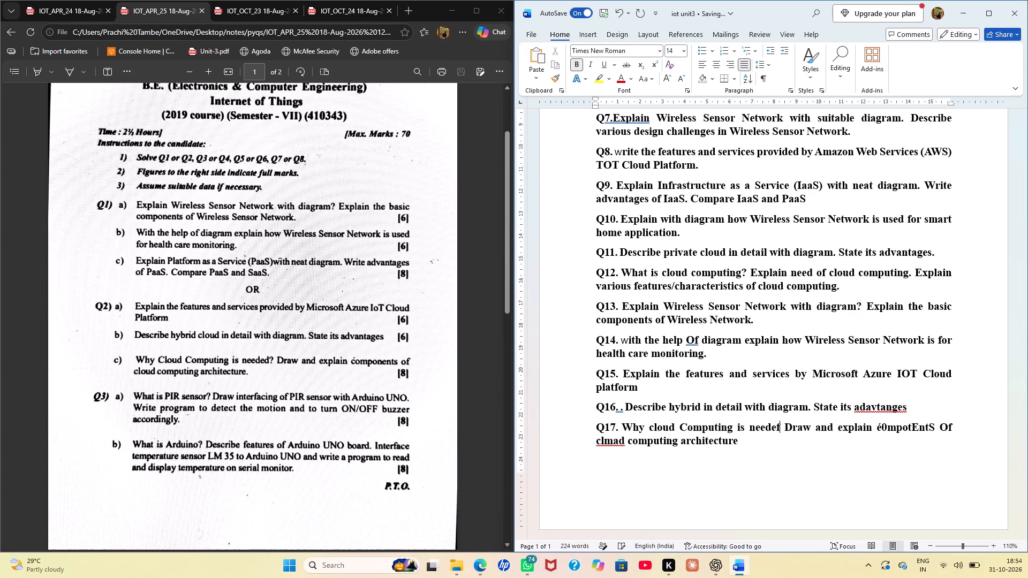
{"action": "key", "text": "BackSpace"}
{"action": "key", "text": "d"}
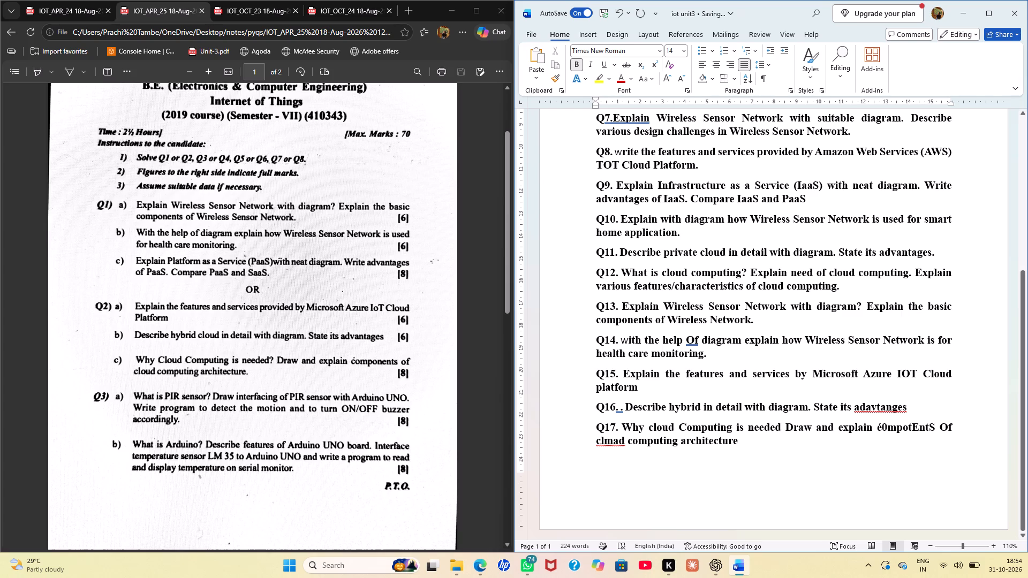
Replace the garbled word after "Draw and explain" in Q17 with "components".
{"action": "left_click", "coordinate": [935, 424]}
{"action": "key", "text": "BackSpace"}
{"action": "key", "text": "BackSpace"}
{"action": "key", "text": "BackSpace"}
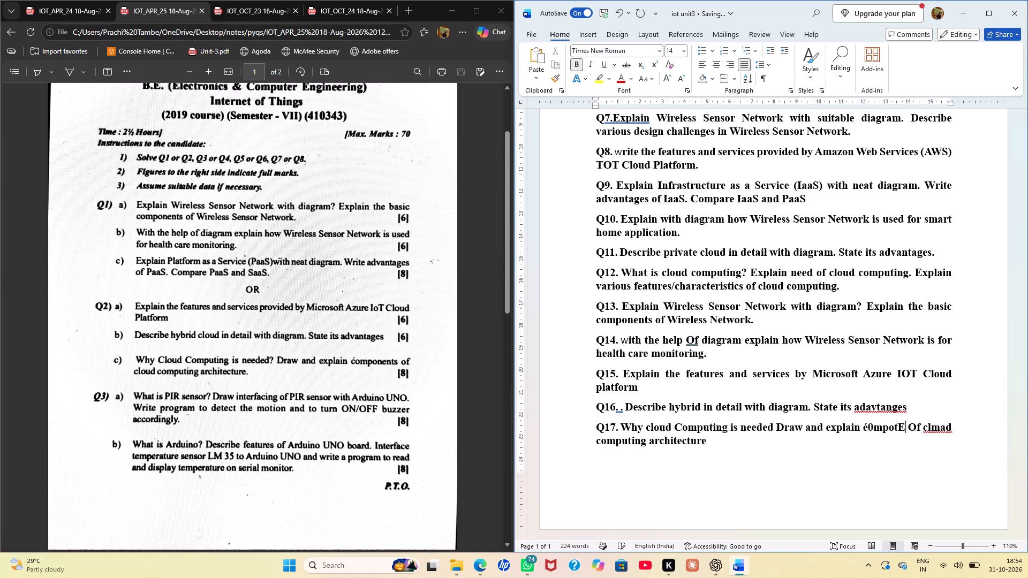
{"action": "key", "text": "BackSpace"}
{"action": "key", "text": "BackSpace"}
{"action": "key", "text": "BackSpace"}
{"action": "key", "text": "BackSpace"}
{"action": "key", "text": "BackSpace"}
{"action": "key", "text": "BackSpace"}
{"action": "key", "text": "BackSpace"}
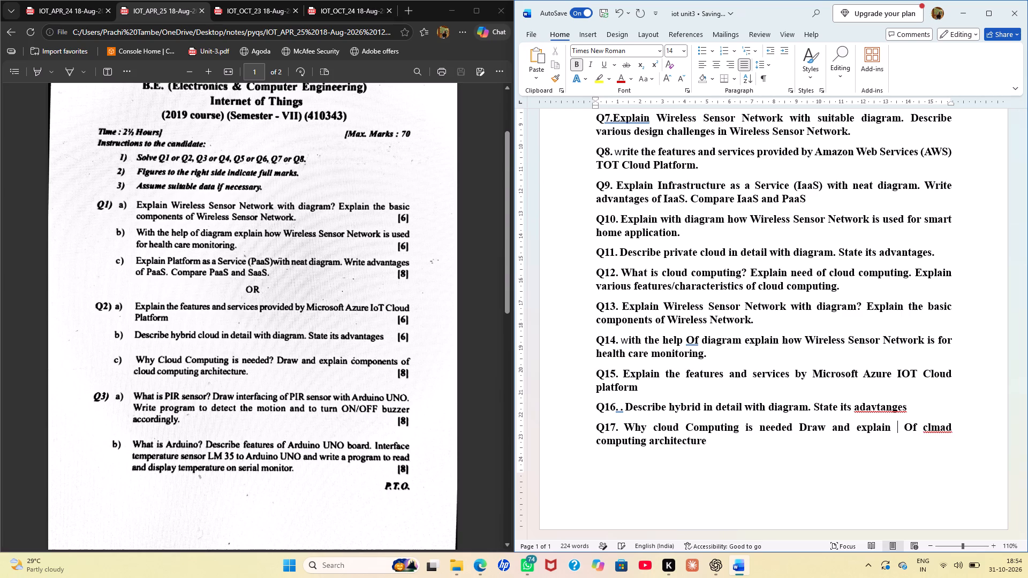
{"action": "type", "text": "componenys"}
{"action": "key", "text": "BackSpace"}
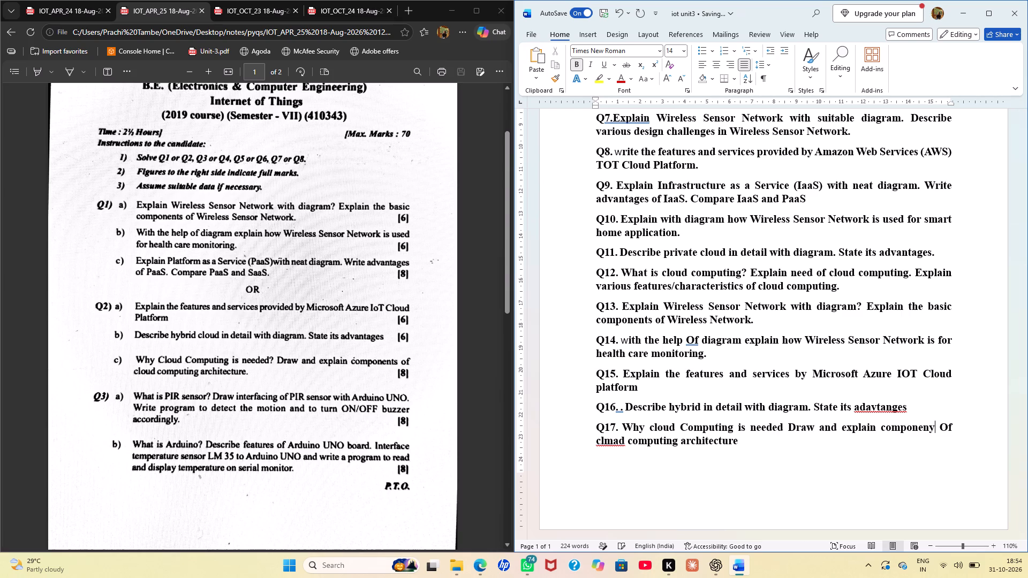
{"action": "key", "text": "BackSpace"}
{"action": "type", "text": "ts"}
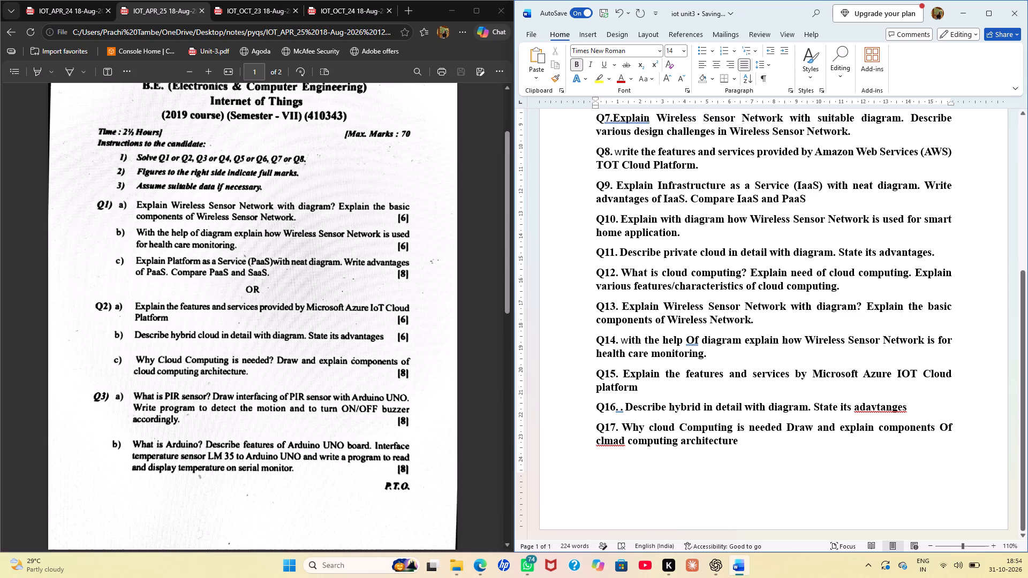
Correct "clmad" to "cloud" before "computing architecture" in Q17.
{"action": "left_click", "coordinate": [614, 442]}
{"action": "key", "text": "Down"}
{"action": "key", "text": "Right"}
Correct "clmad" to "cloud" before "computing architecture" in Q17.
{"action": "key", "text": "BackSpace"}
{"action": "key", "text": "BackSpace"}
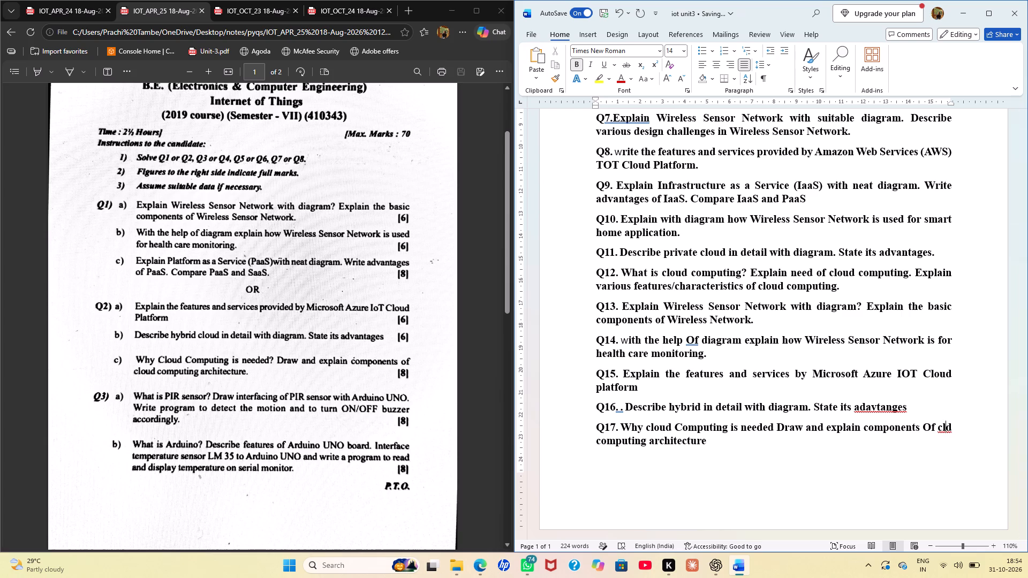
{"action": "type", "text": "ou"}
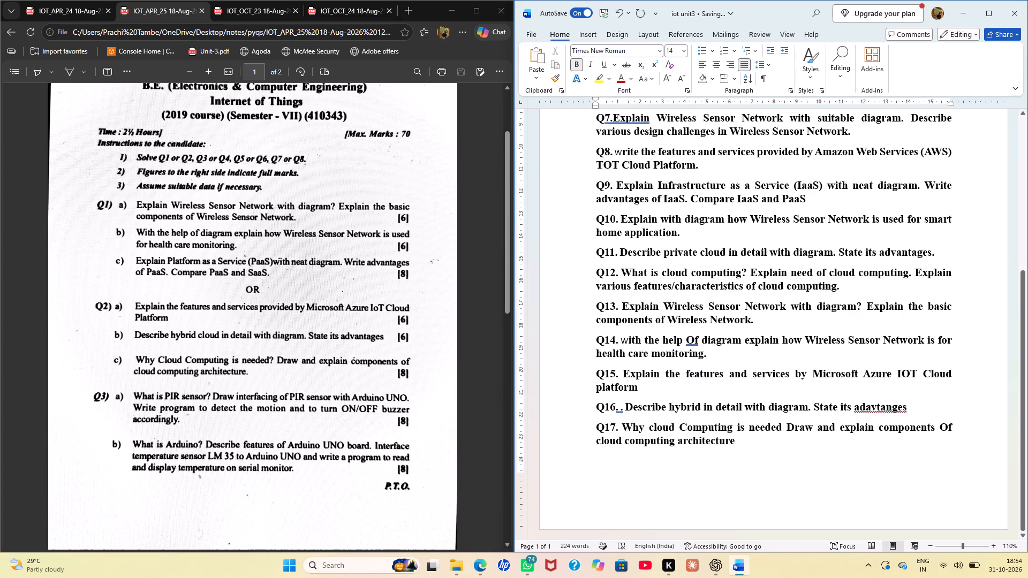
Copy the Platform as a Service (PaaS) question, Q1 c), from the IOT_APR_25 paper to the end of the Word question list after Q17.
{"action": "scroll", "coordinate": [665, 335], "scroll_direction": "up", "scroll_amount": 1}
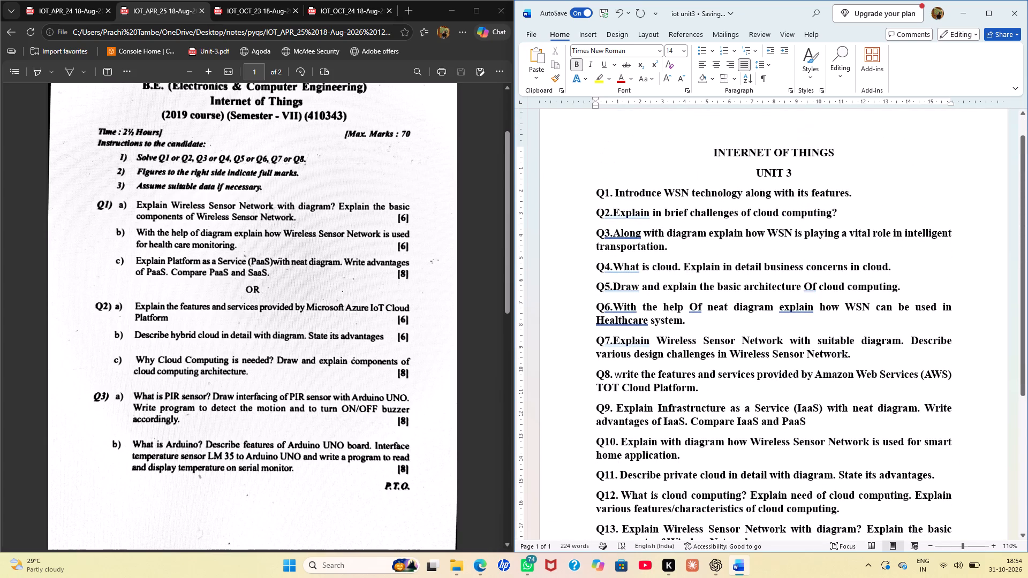
{"action": "scroll", "coordinate": [606, 317], "scroll_direction": "down", "scroll_amount": 3}
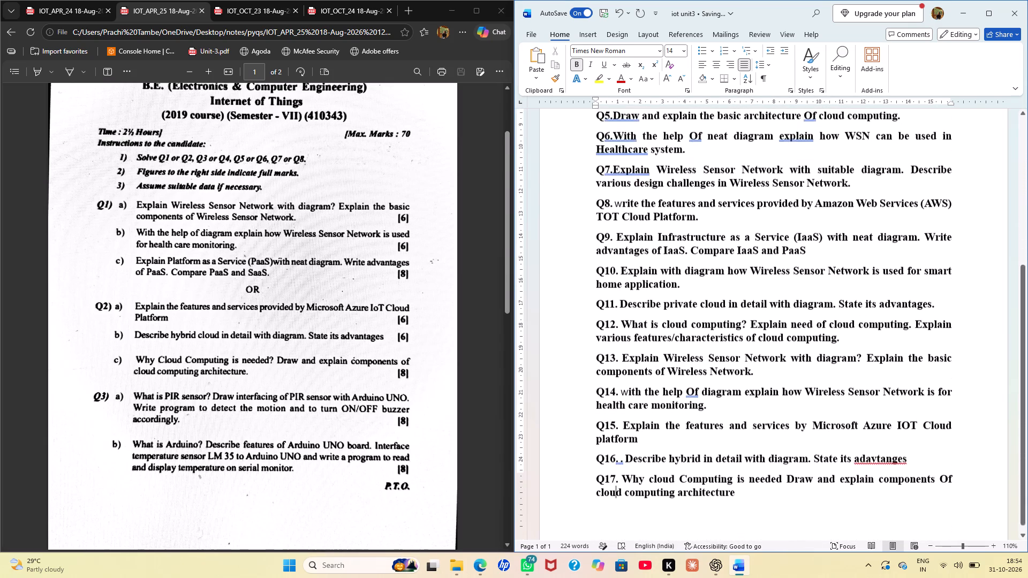
{"action": "scroll", "coordinate": [606, 317], "scroll_direction": "down", "scroll_amount": 1}
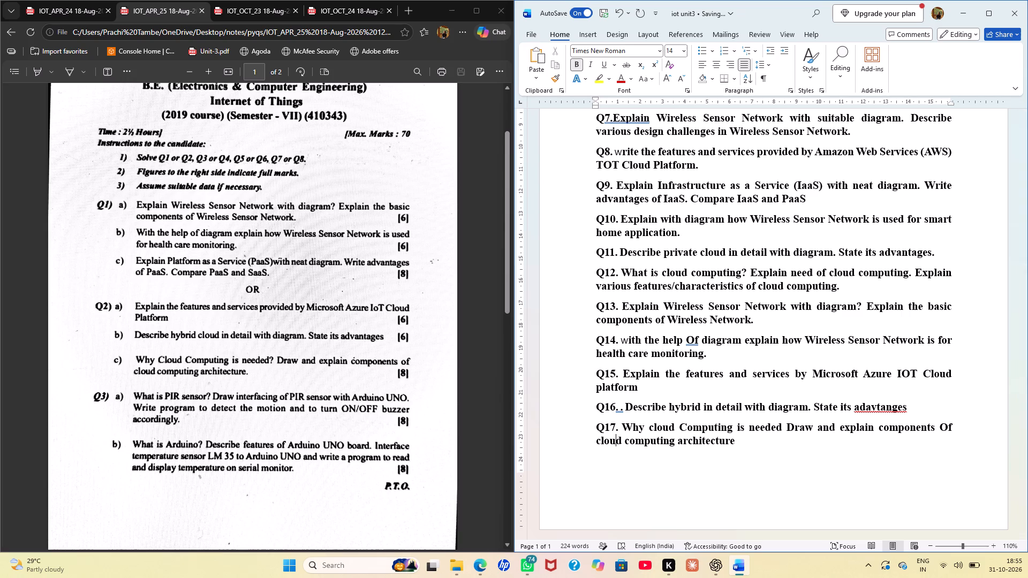
{"action": "left_click_drag", "start_coordinate": [272, 275], "coordinate": [156, 265]}
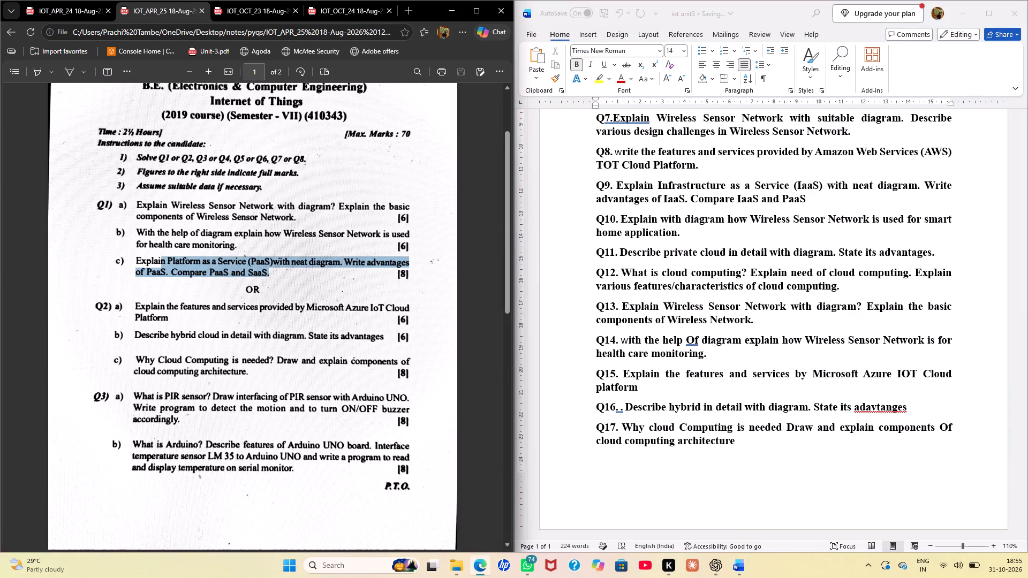
{"action": "left_click_drag", "start_coordinate": [156, 265], "coordinate": [134, 263]}
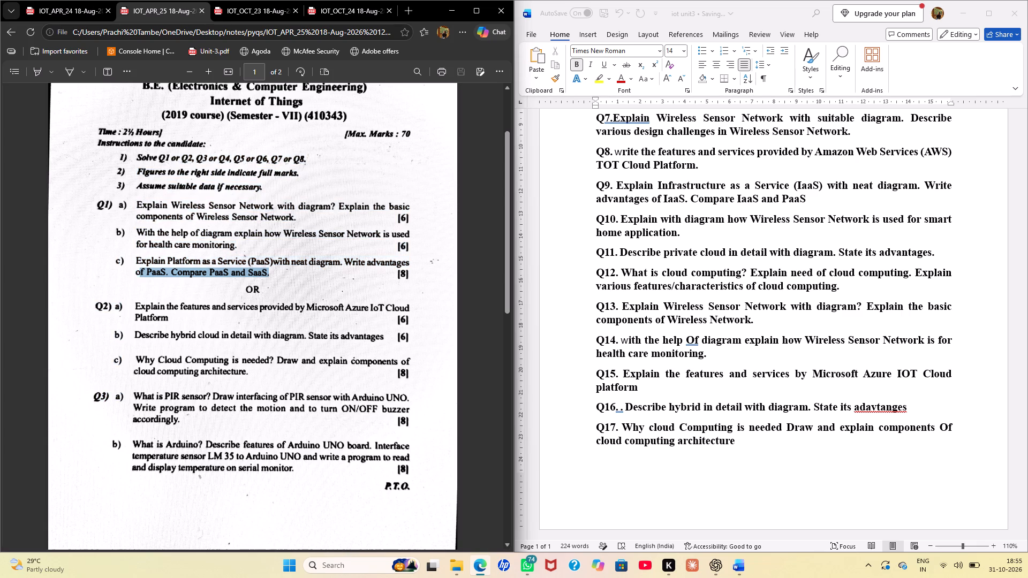
{"action": "left_click_drag", "start_coordinate": [134, 263], "coordinate": [134, 259]}
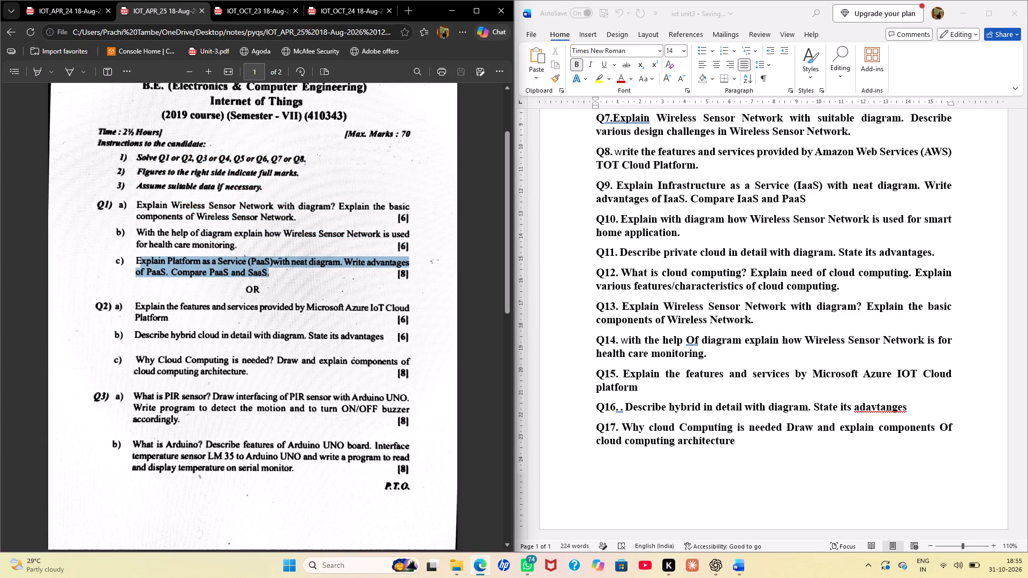
{"action": "key", "text": "ctrl+c"}
{"action": "left_click", "coordinate": [746, 441]}
{"action": "left_click", "coordinate": [742, 441]}
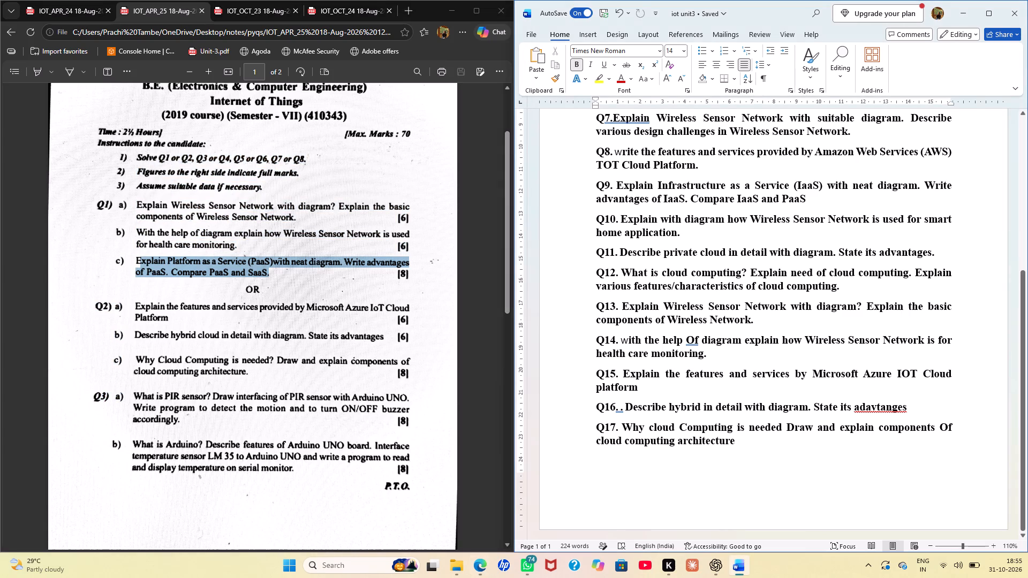
Add Q18 below Q17, pasting in the Platform as a Service question from Q1 c) of the IOT_APR_25 paper.
{"action": "key", "text": "Return"}
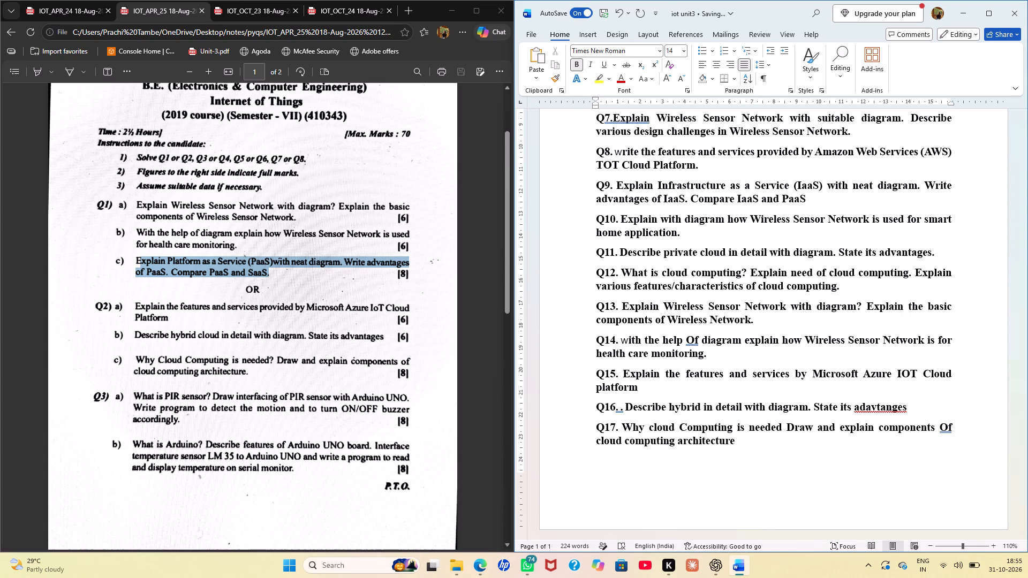
{"action": "type", "text": "Q18."}
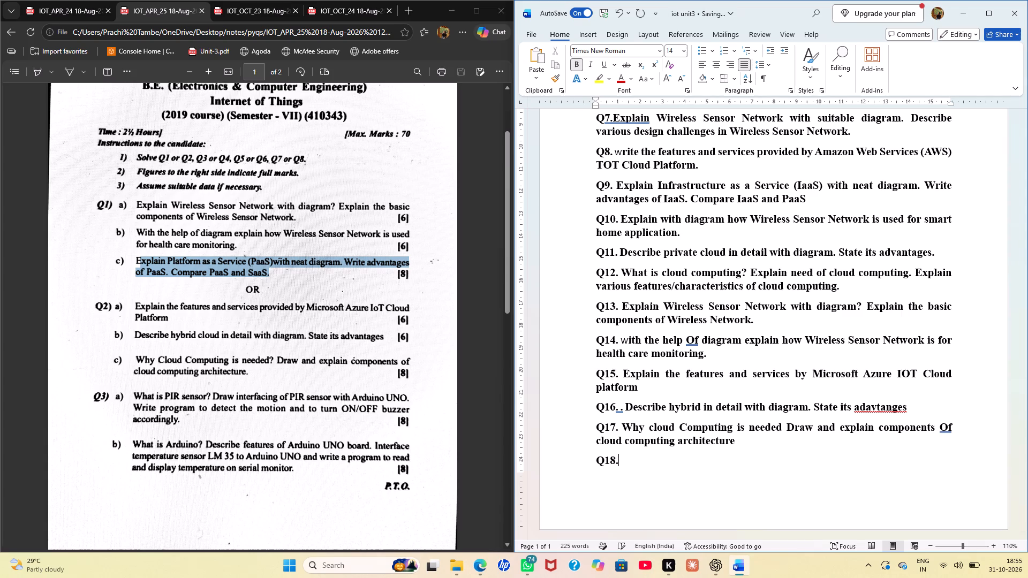
{"action": "key", "text": "shift+e"}
{"action": "key", "text": "BackSpace"}
{"action": "key", "text": "e"}
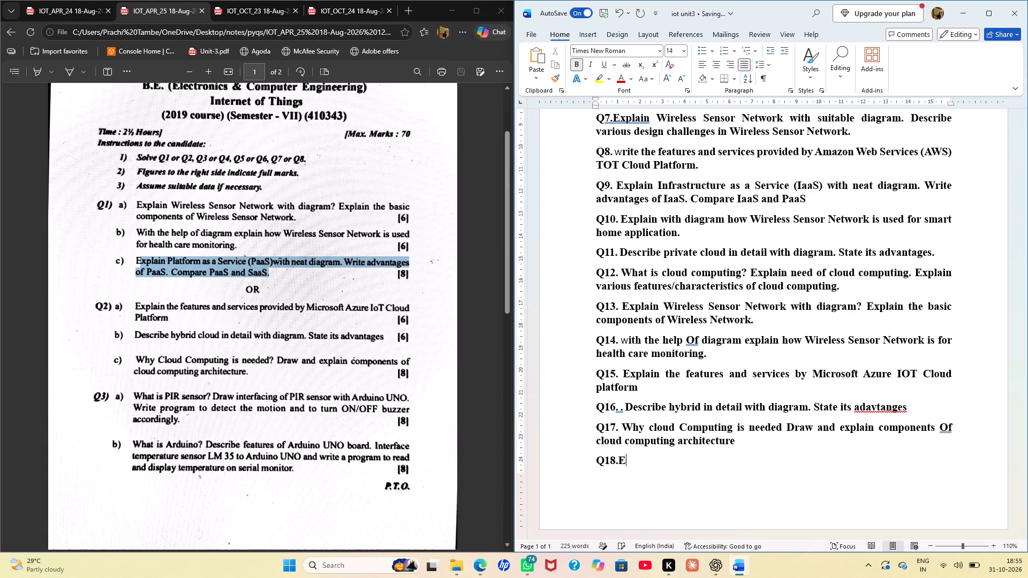
{"action": "key", "text": "ctrl+v"}
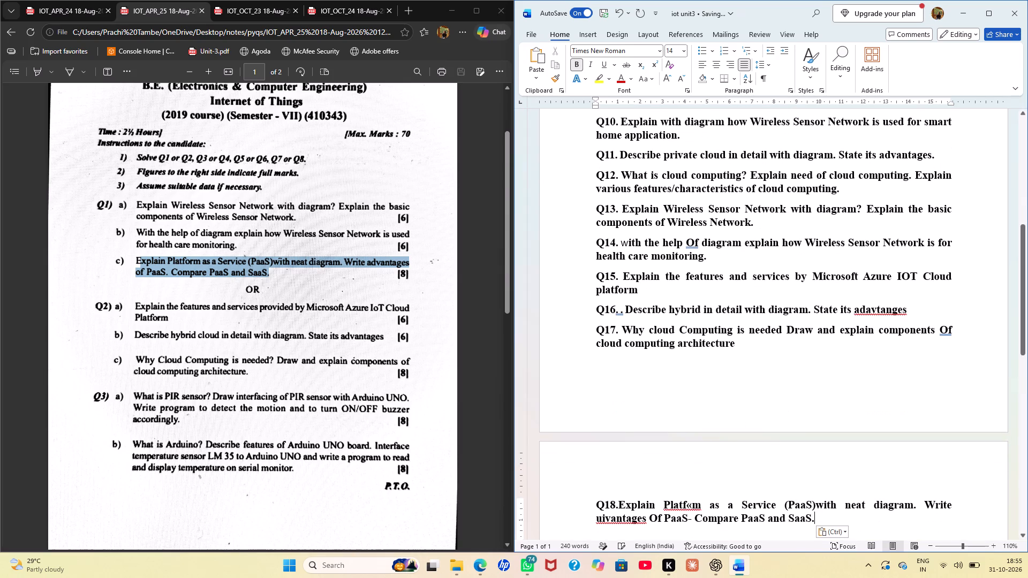
Correct the two garbled words in Q18 to "Platform" and "advantages".
{"action": "scroll", "coordinate": [742, 441], "scroll_direction": "down", "scroll_amount": 2}
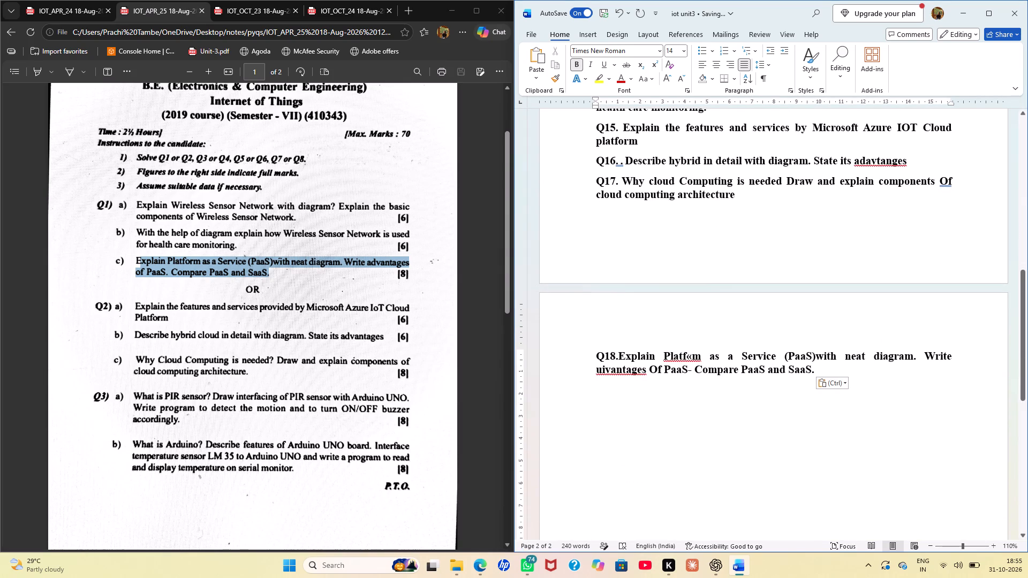
{"action": "left_click", "coordinate": [691, 356]}
{"action": "key", "text": "BackSpace"}
{"action": "type", "text": "OR"}
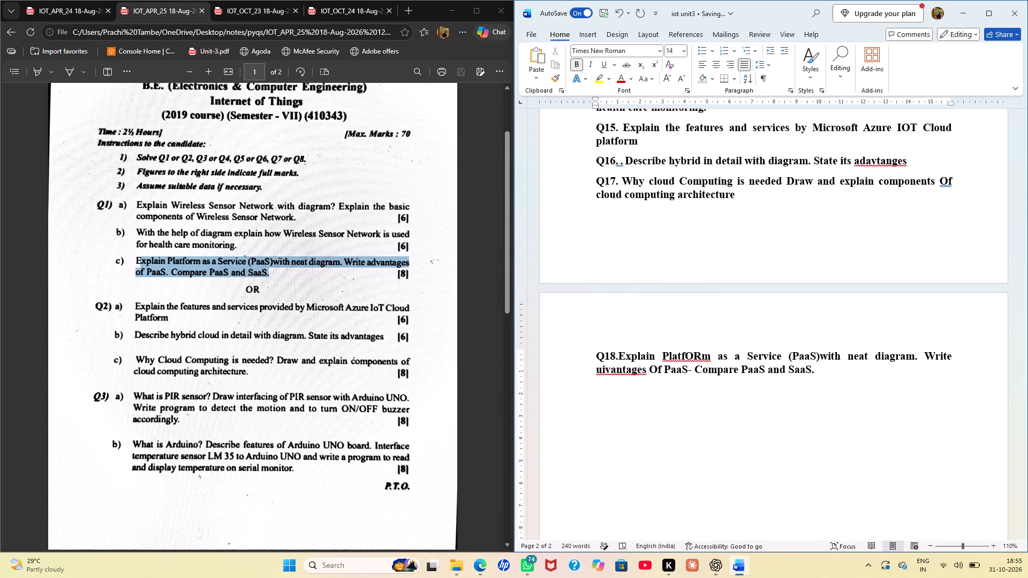
{"action": "key", "text": "BackSpace"}
{"action": "key", "text": "BackSpace"}
{"action": "type", "text": "or"}
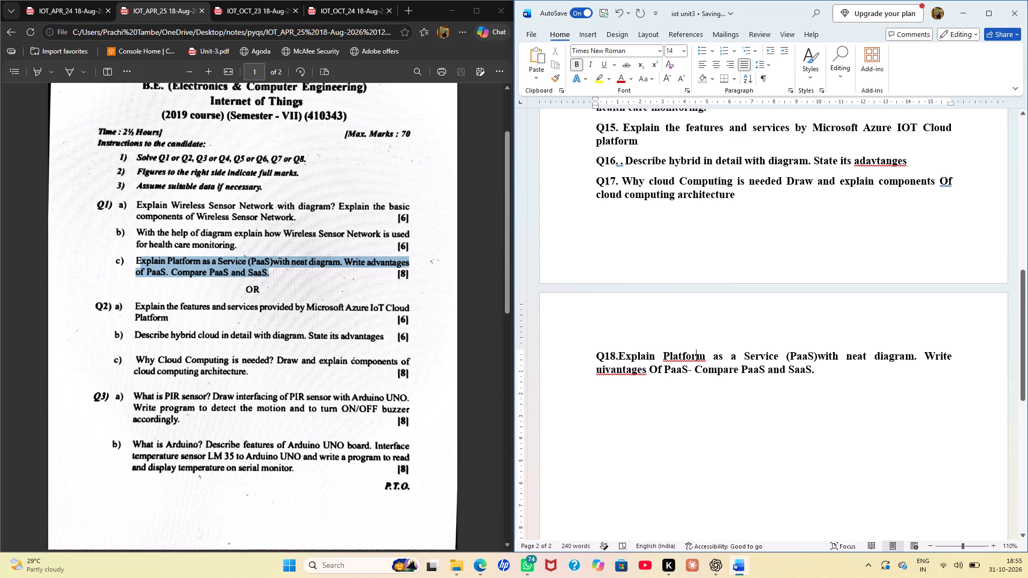
{"action": "left_click", "coordinate": [602, 370]}
{"action": "key", "text": "BackSpace"}
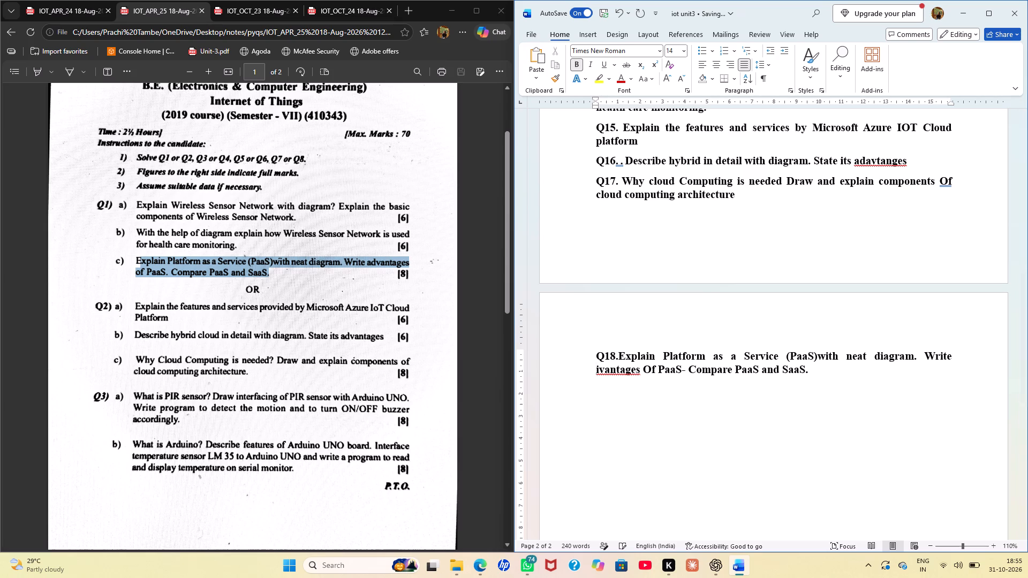
{"action": "key", "text": "Right"}
{"action": "key", "text": "BackSpace"}
{"action": "type", "text": "ad"}
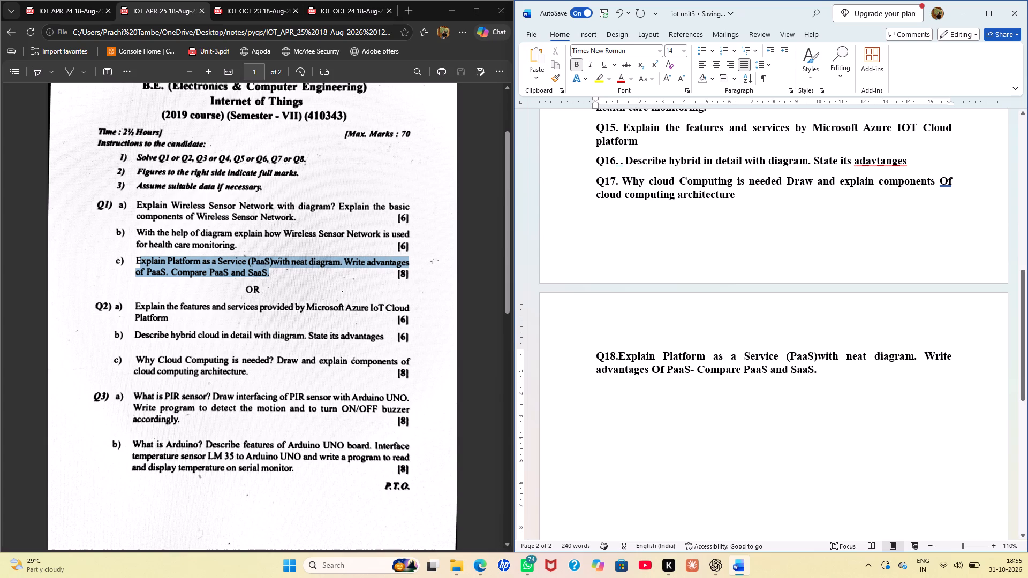
Start a new paragraph below Q18 for the next entry.
{"action": "left_click", "coordinate": [826, 375]}
{"action": "key", "text": "Return"}
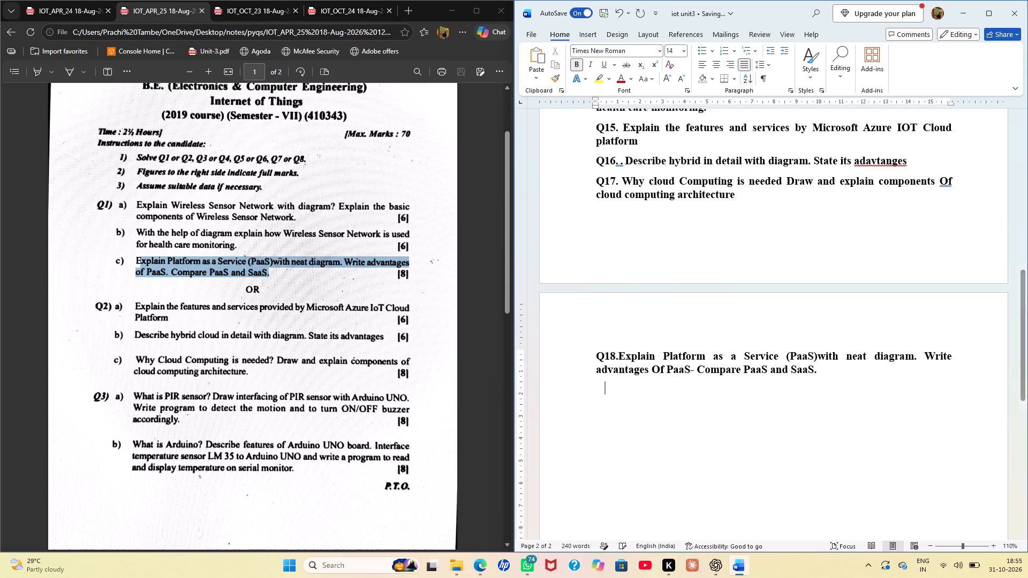
Add the empty question labels "Q19." and "Q20." on separate lines below Q18.
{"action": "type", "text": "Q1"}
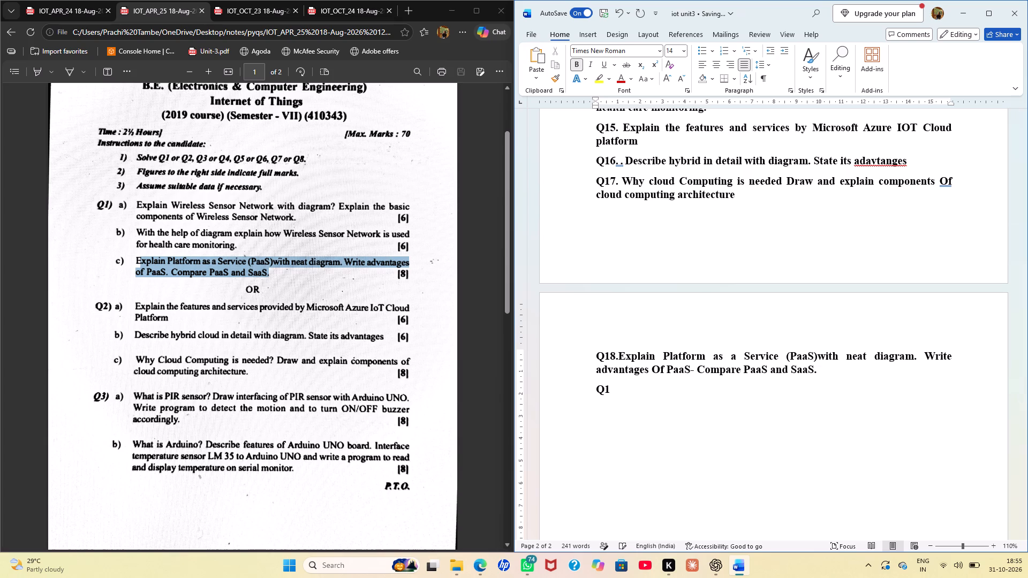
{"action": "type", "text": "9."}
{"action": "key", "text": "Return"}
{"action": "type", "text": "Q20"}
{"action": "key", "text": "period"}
Review the compiled Unit 3 question list from Q1 through Q17 for wording and errors.
{"action": "scroll", "coordinate": [624, 215], "scroll_direction": "up", "scroll_amount": 2}
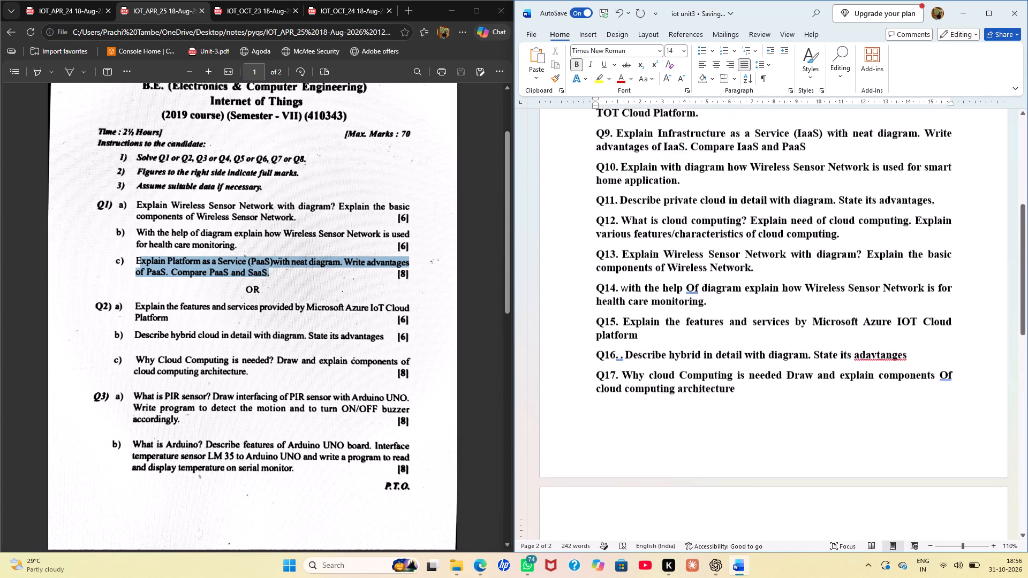
{"action": "scroll", "coordinate": [624, 215], "scroll_direction": "up", "scroll_amount": 2}
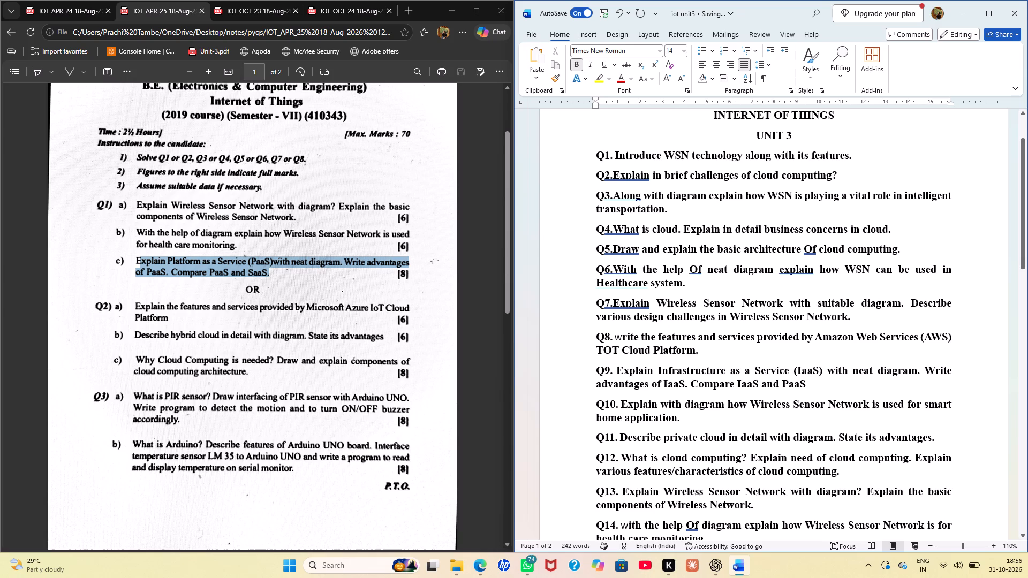
{"action": "scroll", "coordinate": [718, 288], "scroll_direction": "down", "scroll_amount": 1}
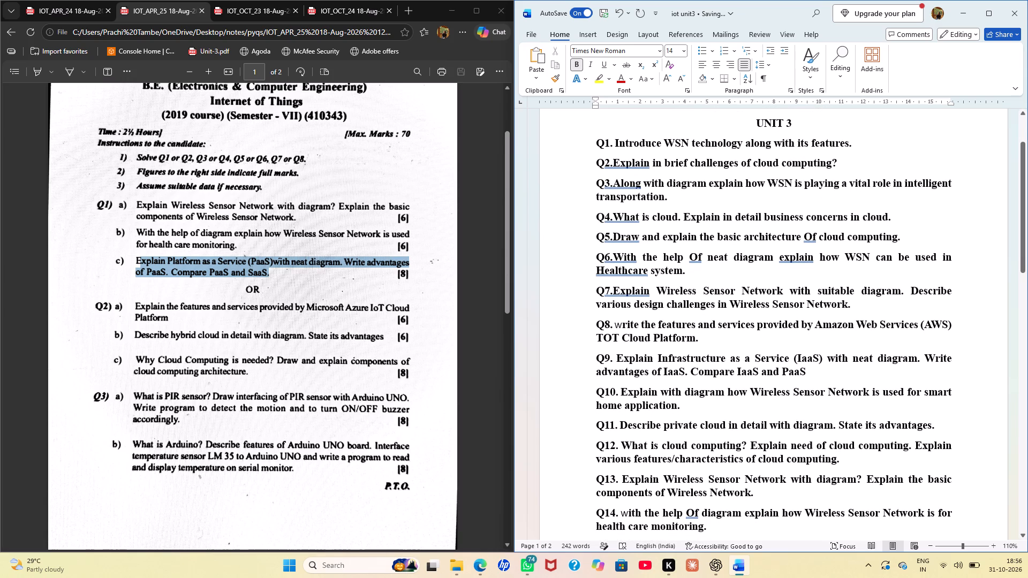
{"action": "scroll", "coordinate": [718, 288], "scroll_direction": "down", "scroll_amount": 1}
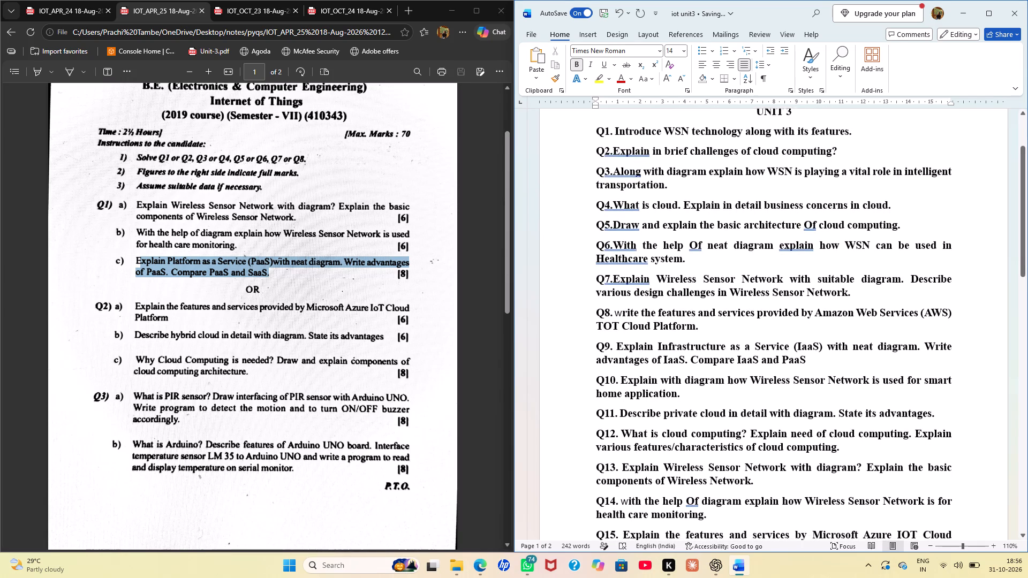
{"action": "scroll", "coordinate": [718, 288], "scroll_direction": "down", "scroll_amount": 2}
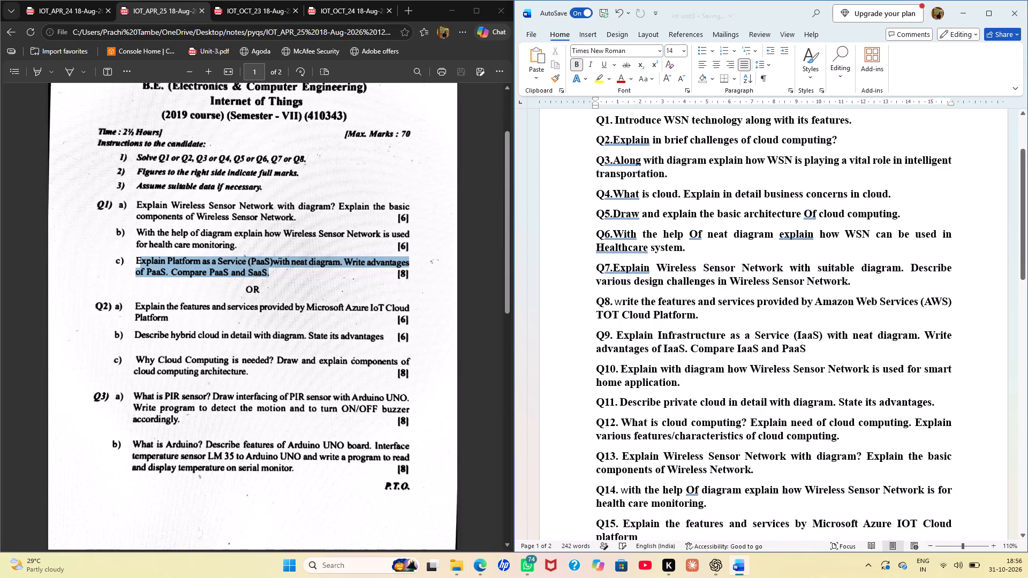
{"action": "scroll", "coordinate": [718, 288], "scroll_direction": "down", "scroll_amount": 1}
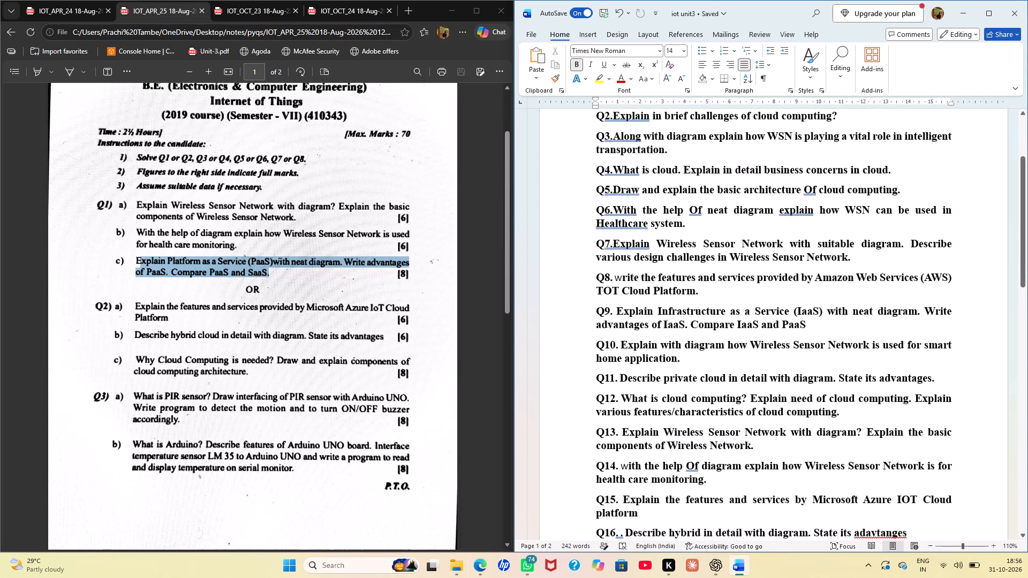
{"action": "scroll", "coordinate": [718, 288], "scroll_direction": "down", "scroll_amount": 3}
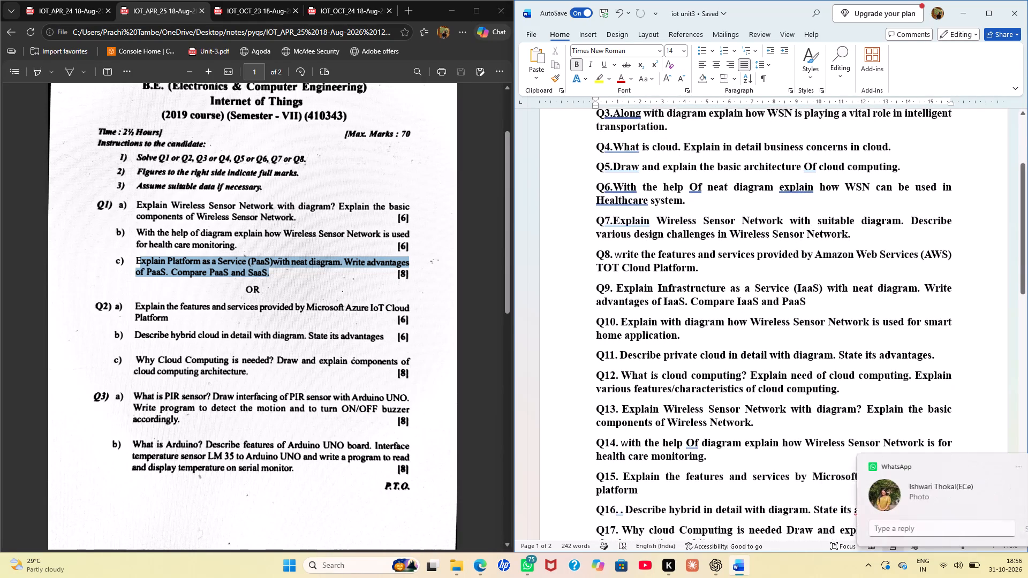
{"action": "scroll", "coordinate": [718, 288], "scroll_direction": "down", "scroll_amount": 2}
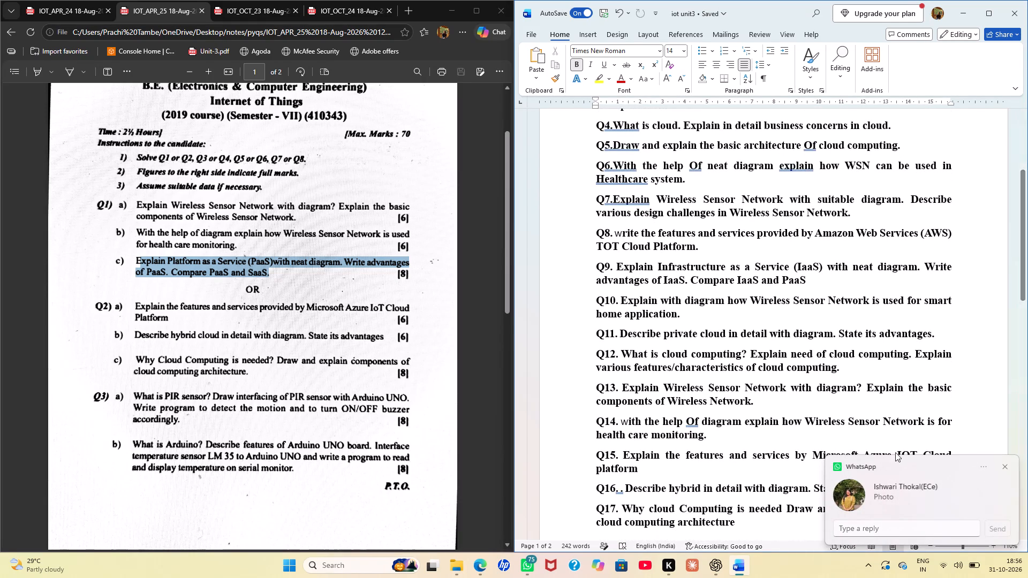
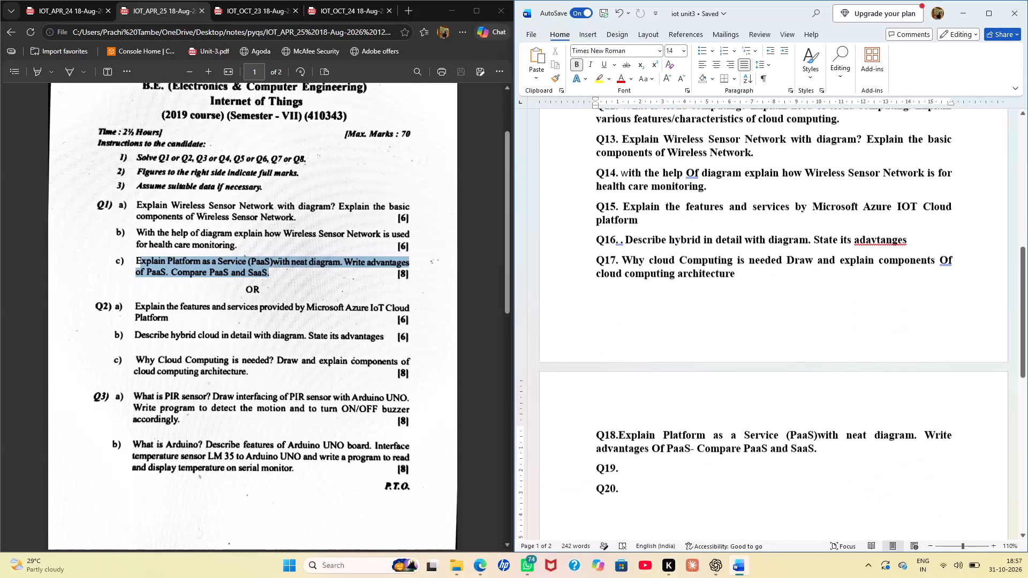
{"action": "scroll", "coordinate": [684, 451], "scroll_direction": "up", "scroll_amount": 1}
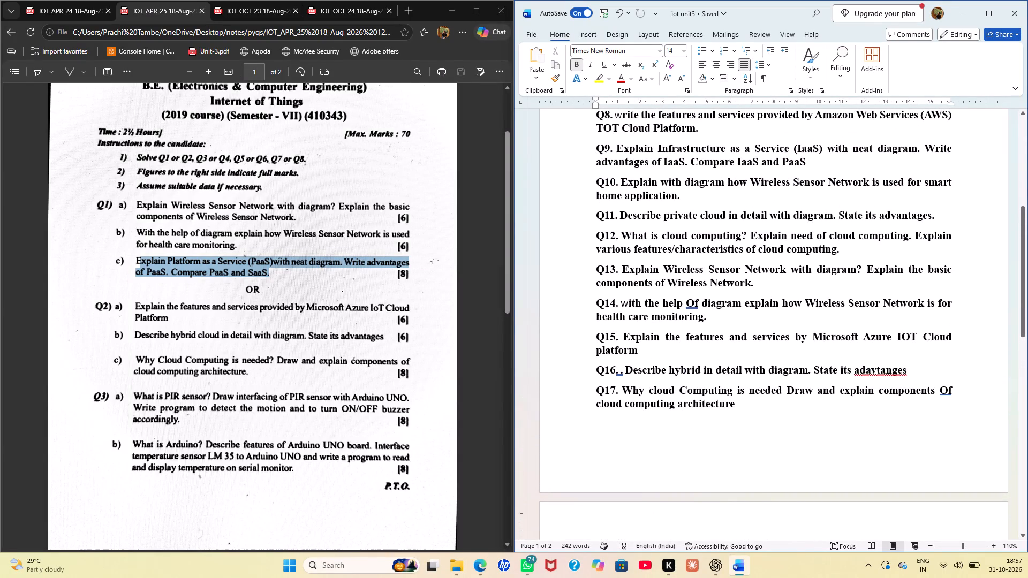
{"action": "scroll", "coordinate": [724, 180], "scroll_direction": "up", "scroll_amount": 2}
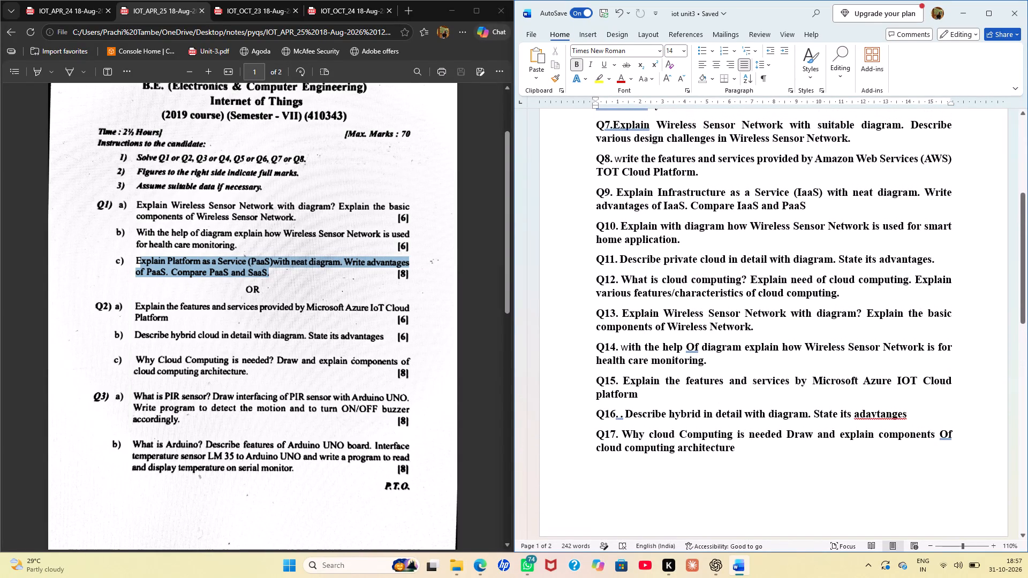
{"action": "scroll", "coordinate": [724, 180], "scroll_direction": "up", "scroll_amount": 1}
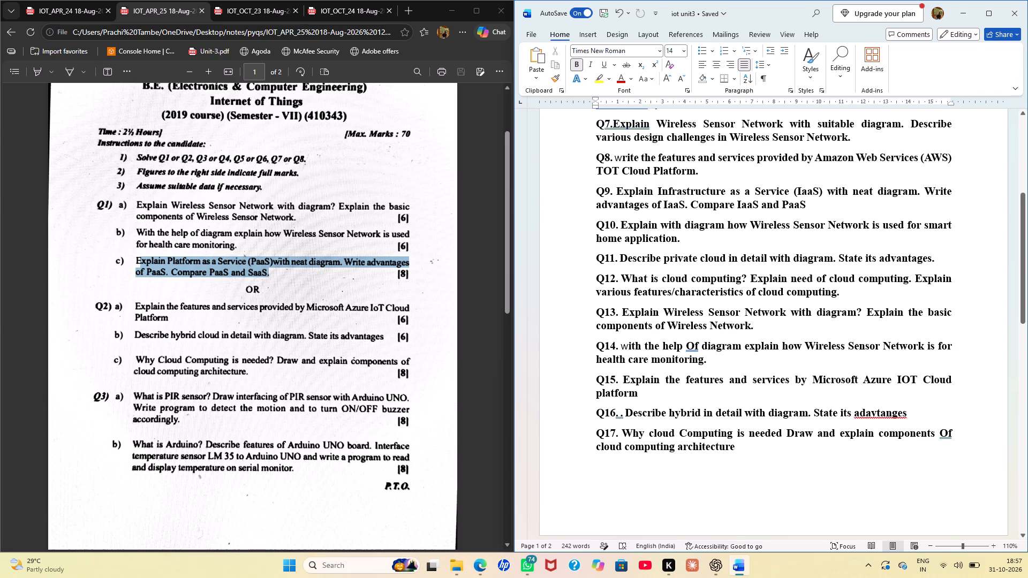
Review the compiled questions from Q8 through the empty Q19 and Q20 entries in the Word document.
{"action": "scroll", "coordinate": [731, 269], "scroll_direction": "down", "scroll_amount": 1}
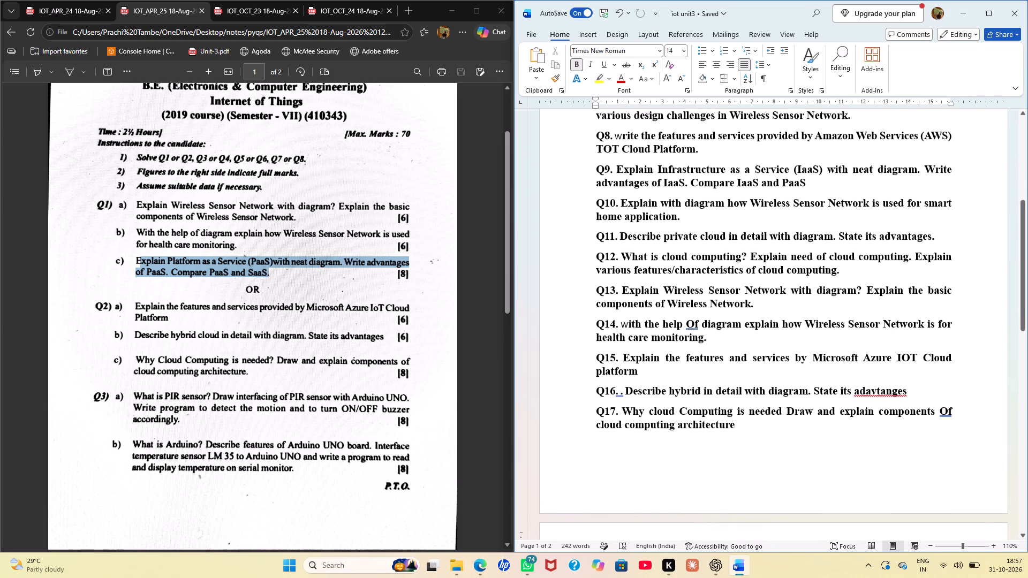
{"action": "scroll", "coordinate": [731, 269], "scroll_direction": "down", "scroll_amount": 1}
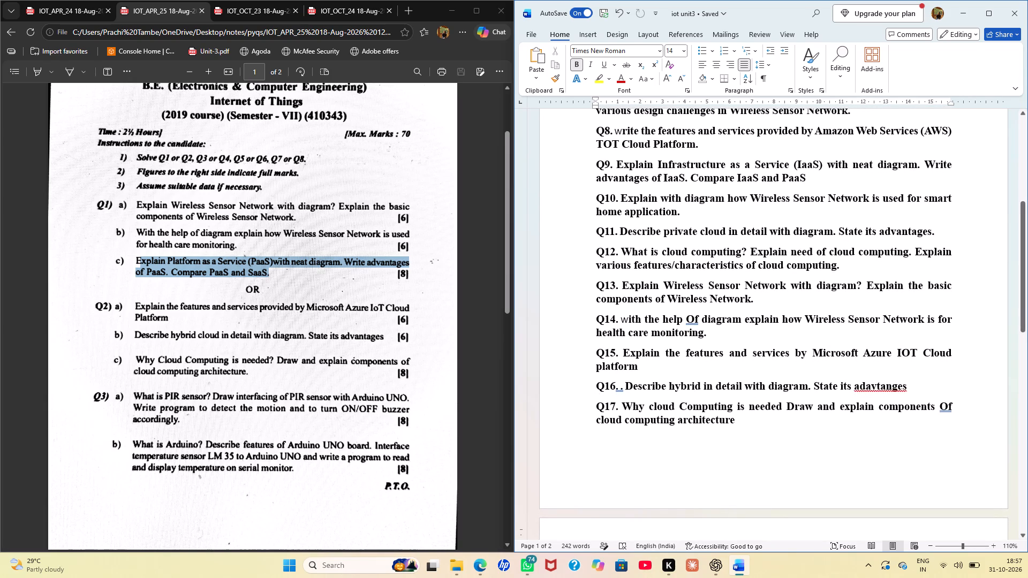
{"action": "scroll", "coordinate": [731, 268], "scroll_direction": "down", "scroll_amount": 1}
{"action": "scroll", "coordinate": [731, 268], "scroll_direction": "up", "scroll_amount": 2}
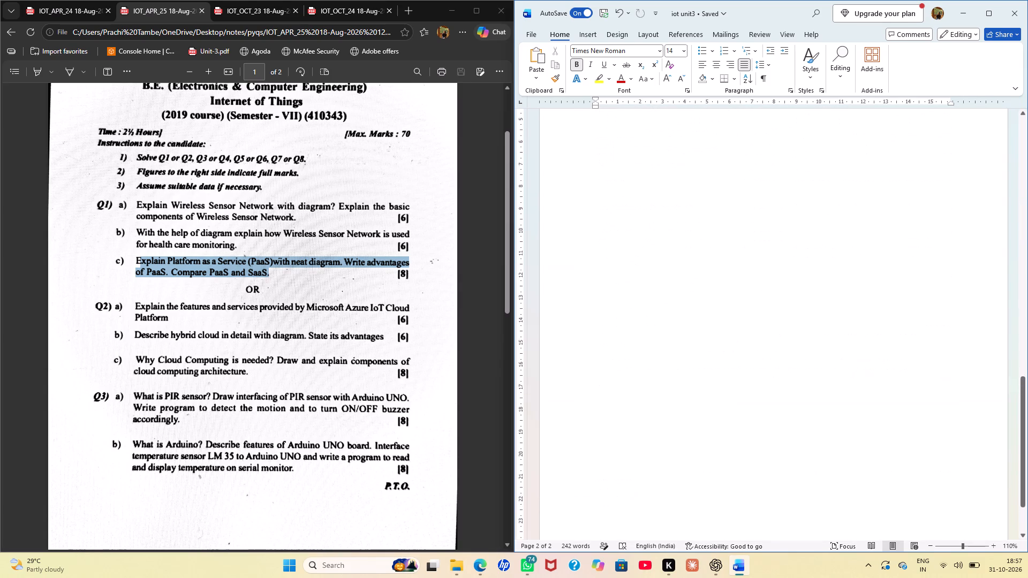
{"action": "scroll", "coordinate": [731, 268], "scroll_direction": "up", "scroll_amount": 4}
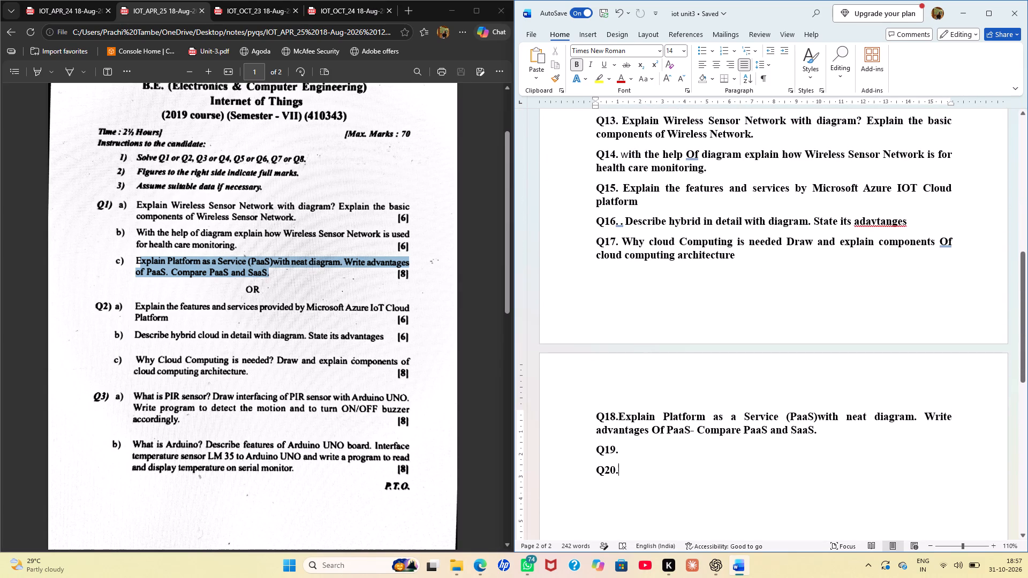
{"action": "scroll", "coordinate": [731, 268], "scroll_direction": "up", "scroll_amount": 1}
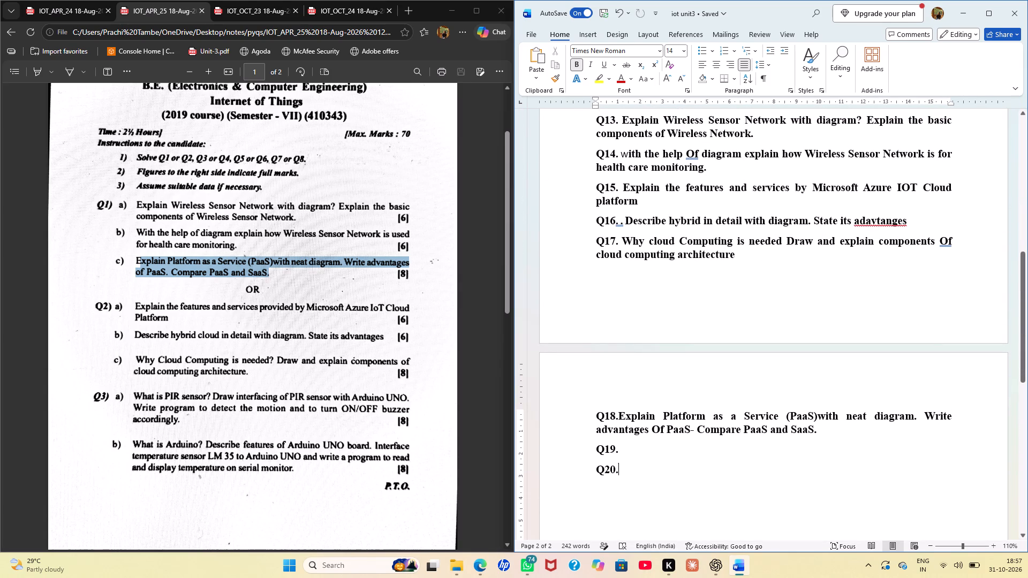
{"action": "scroll", "coordinate": [731, 268], "scroll_direction": "up", "scroll_amount": 2}
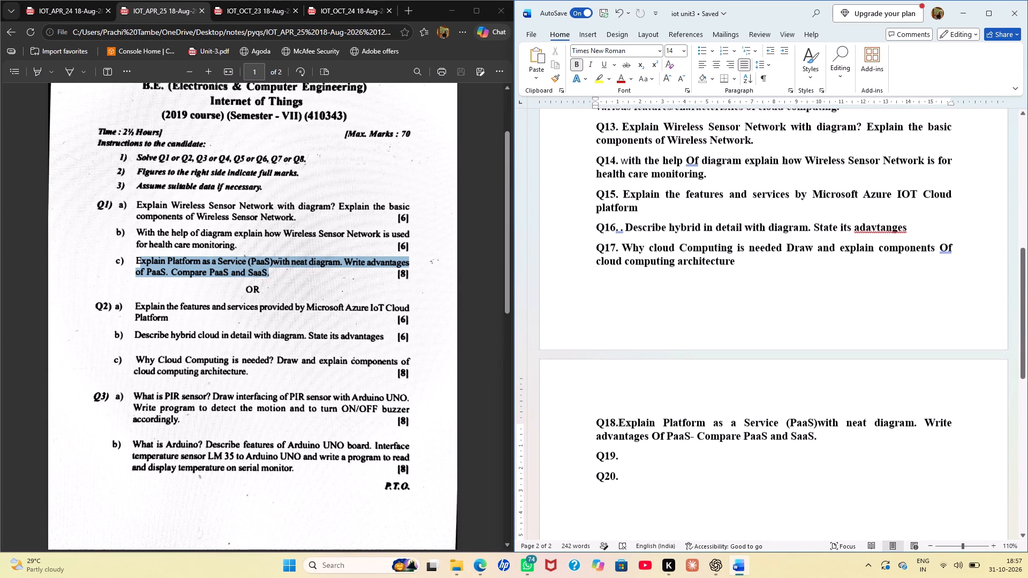
{"action": "scroll", "coordinate": [731, 268], "scroll_direction": "up", "scroll_amount": 2}
{"action": "scroll", "coordinate": [731, 268], "scroll_direction": "down", "scroll_amount": 2}
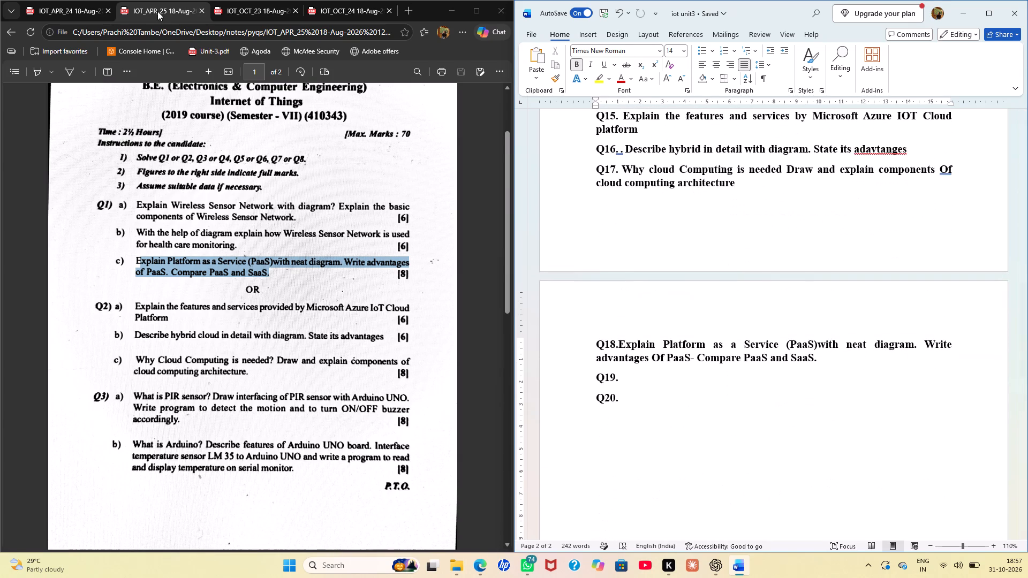
Open the IOT_APR_24 paper in Edge and compare its Q1 and Q2 questions with the compiled list in Word.
{"action": "left_click", "coordinate": [46, 9]}
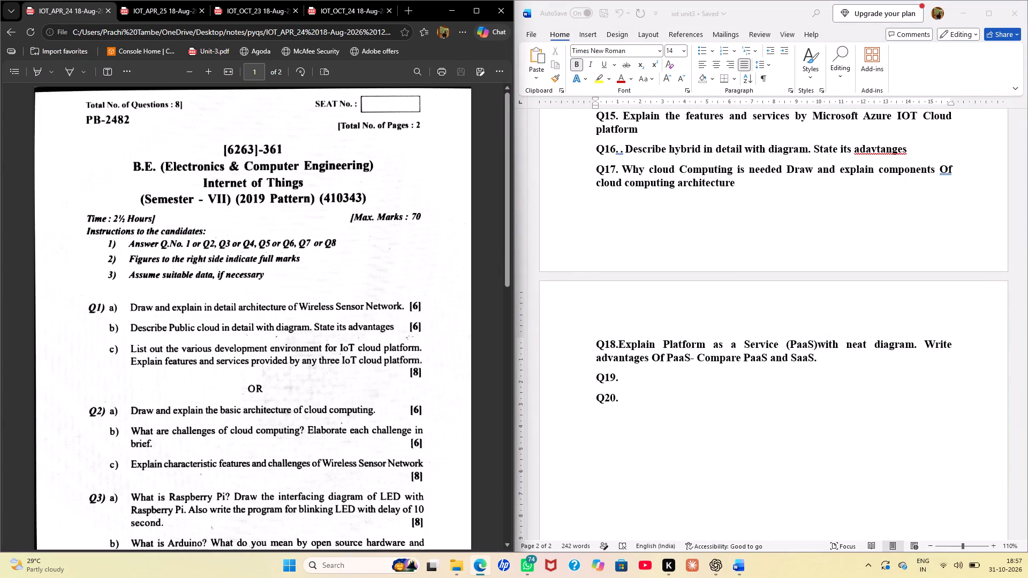
{"action": "scroll", "coordinate": [169, 421], "scroll_direction": "down", "scroll_amount": 1}
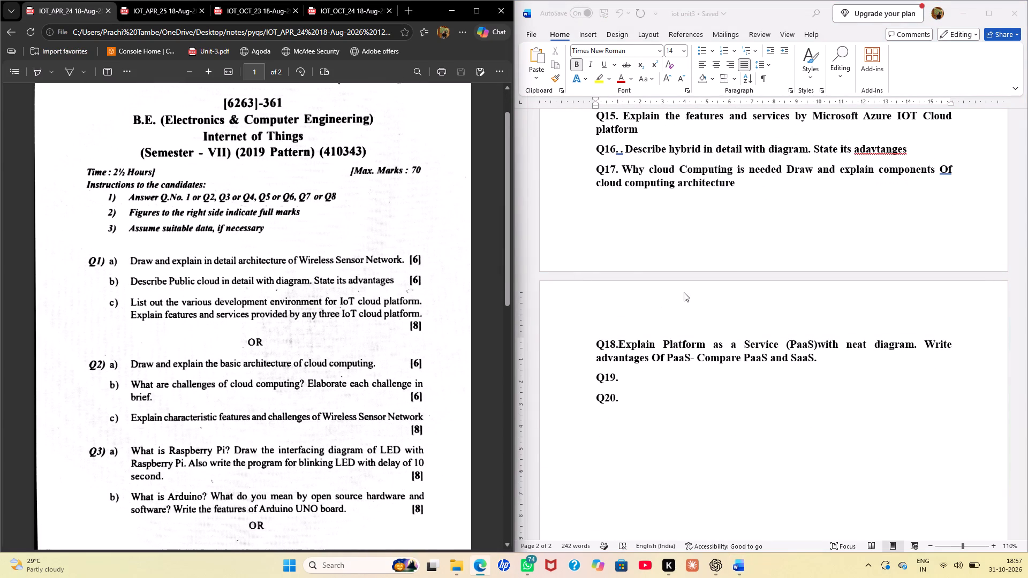
{"action": "scroll", "coordinate": [630, 271], "scroll_direction": "up", "scroll_amount": 2}
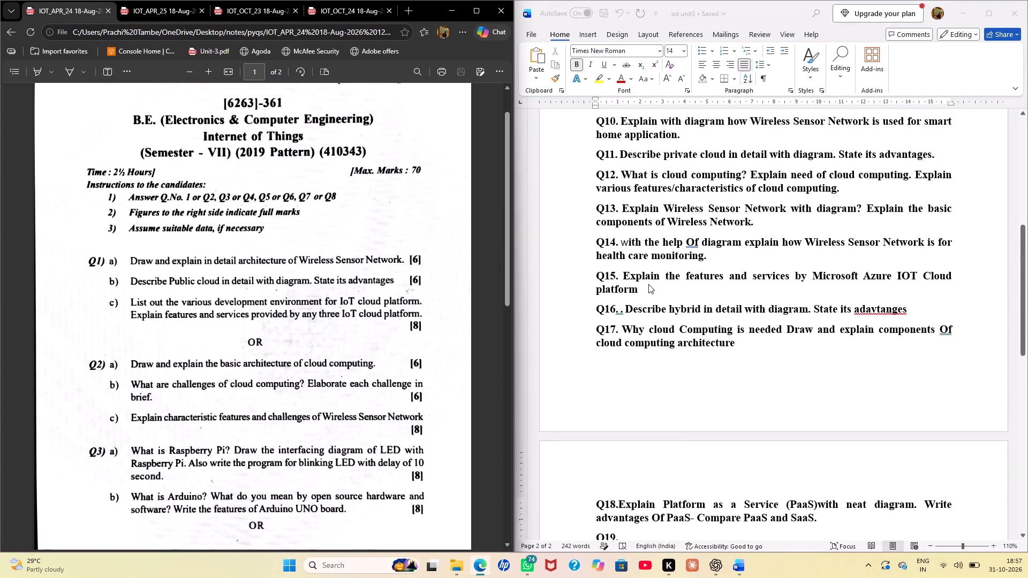
{"action": "scroll", "coordinate": [667, 263], "scroll_direction": "up", "scroll_amount": 1}
{"action": "scroll", "coordinate": [667, 263], "scroll_direction": "down", "scroll_amount": 1}
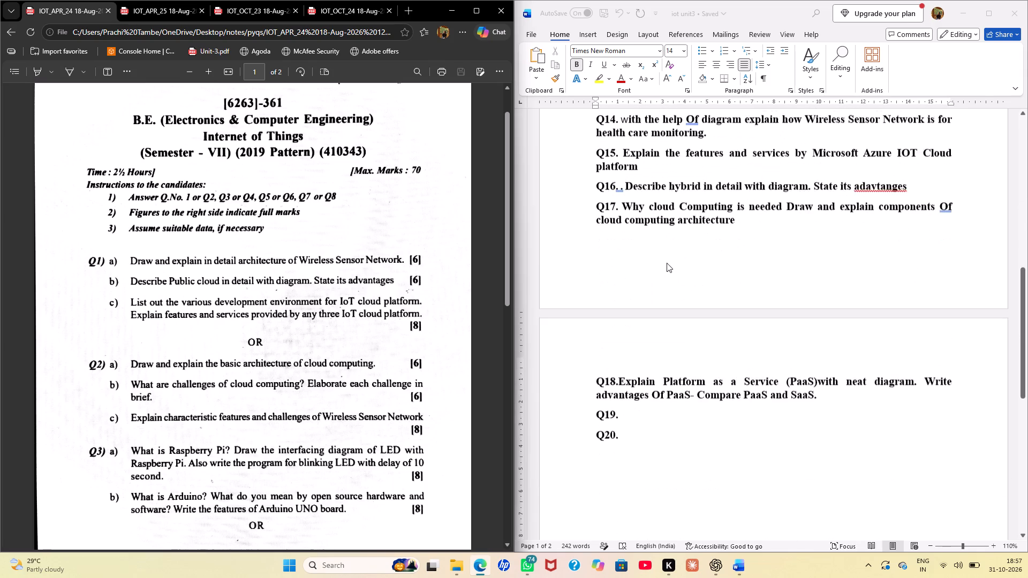
{"action": "scroll", "coordinate": [667, 263], "scroll_direction": "down", "scroll_amount": 1}
{"action": "scroll", "coordinate": [667, 263], "scroll_direction": "up", "scroll_amount": 1}
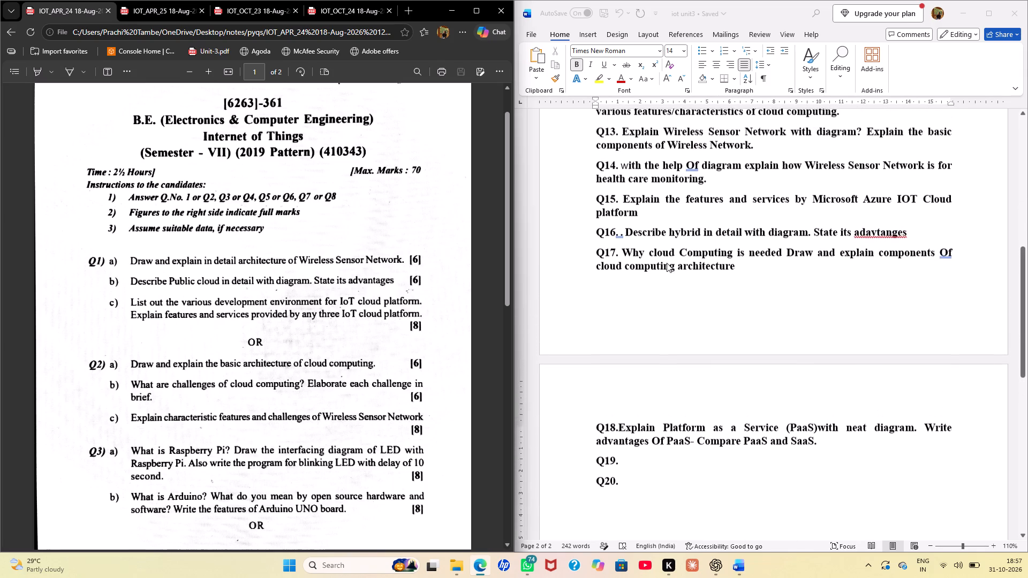
{"action": "scroll", "coordinate": [667, 263], "scroll_direction": "up", "scroll_amount": 1}
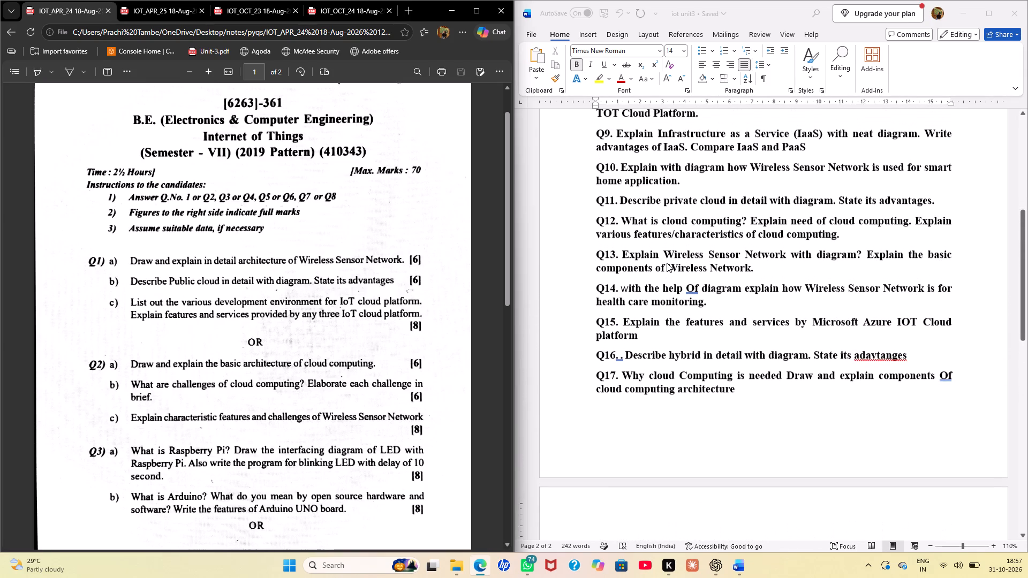
{"action": "scroll", "coordinate": [667, 263], "scroll_direction": "up", "scroll_amount": 2}
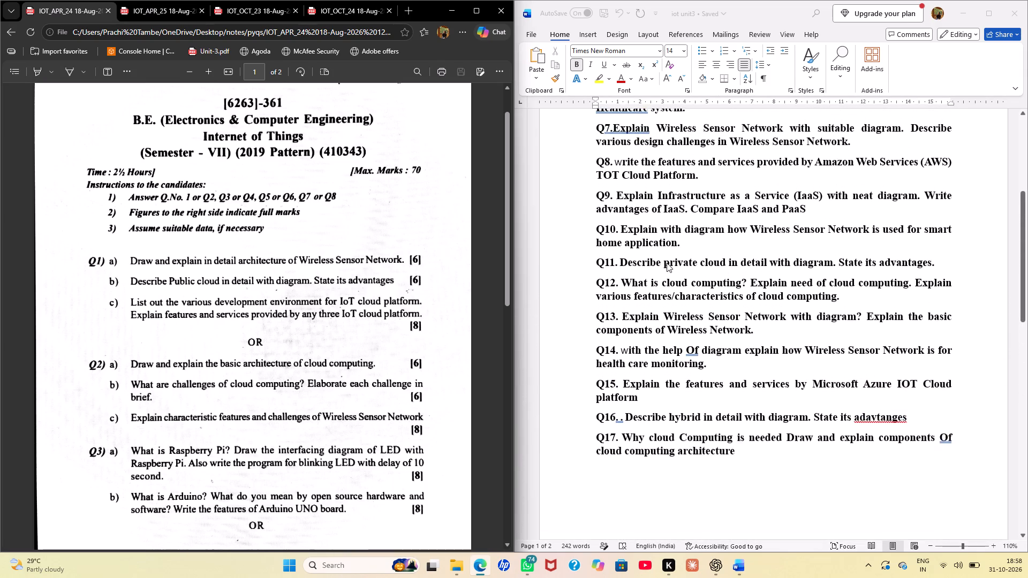
{"action": "scroll", "coordinate": [667, 263], "scroll_direction": "up", "scroll_amount": 1}
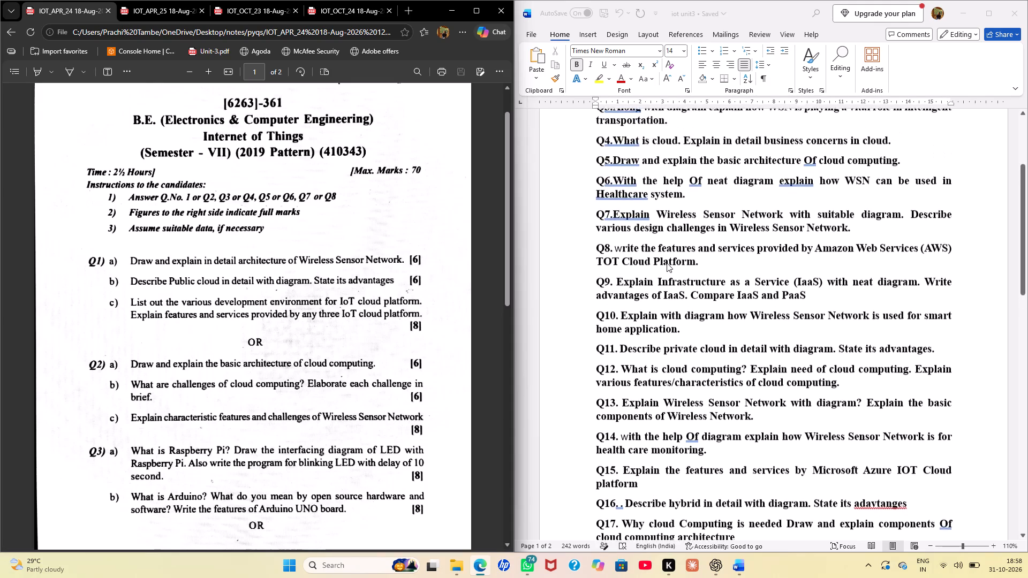
{"action": "scroll", "coordinate": [667, 263], "scroll_direction": "up", "scroll_amount": 2}
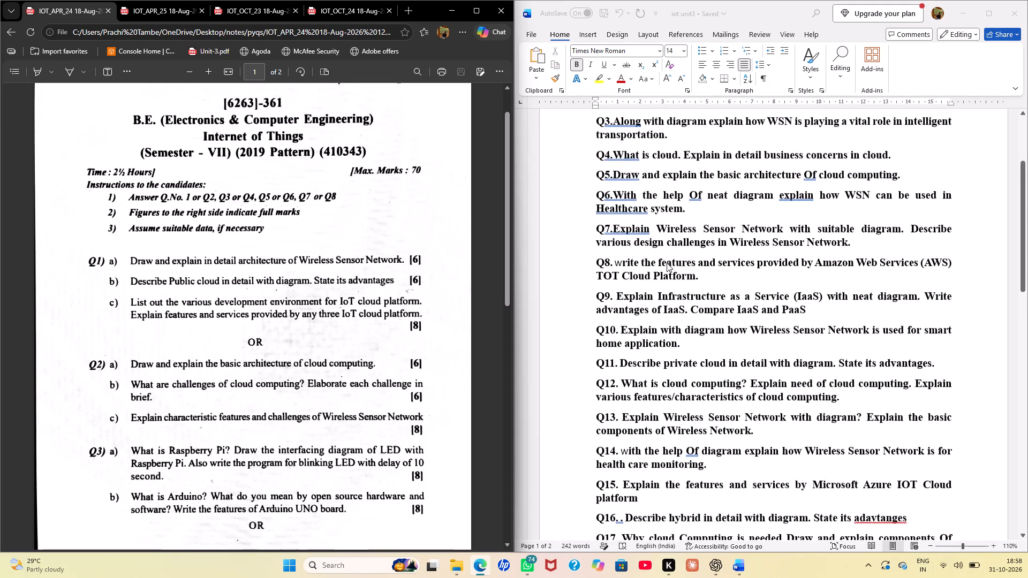
{"action": "scroll", "coordinate": [667, 263], "scroll_direction": "up", "scroll_amount": 1}
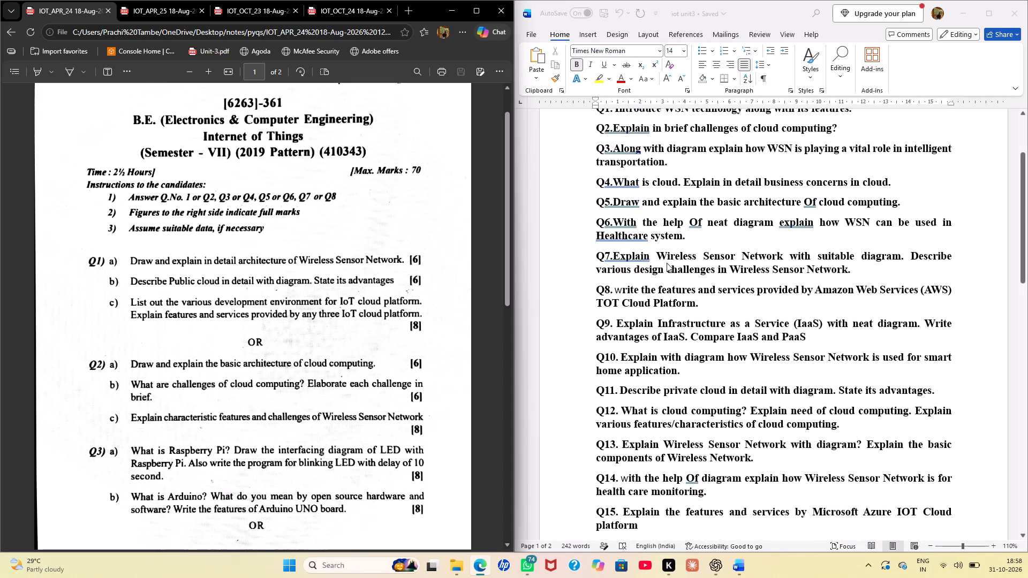
{"action": "scroll", "coordinate": [667, 263], "scroll_direction": "up", "scroll_amount": 2}
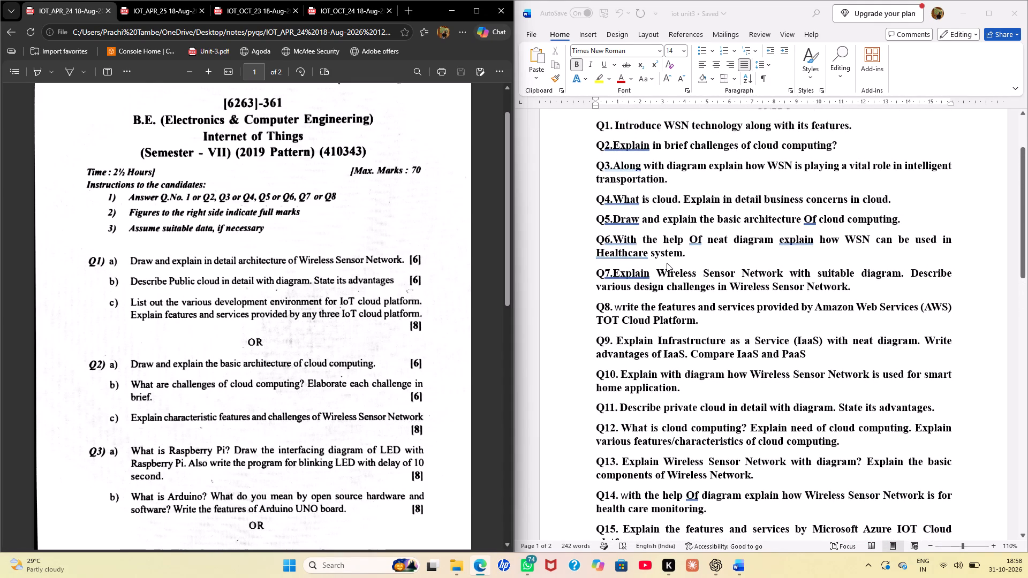
{"action": "scroll", "coordinate": [667, 263], "scroll_direction": "up", "scroll_amount": 1}
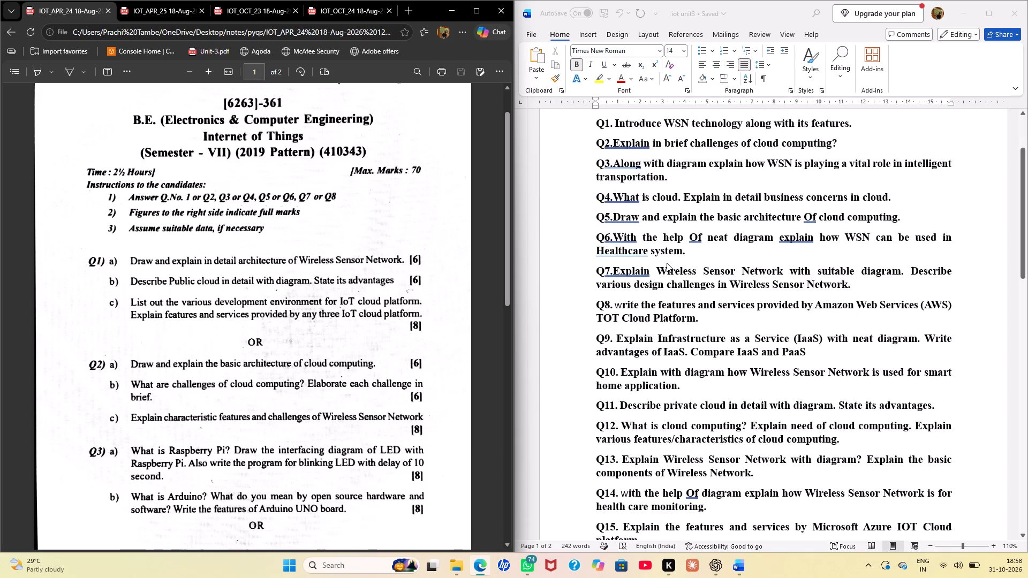
{"action": "scroll", "coordinate": [667, 263], "scroll_direction": "up", "scroll_amount": 2}
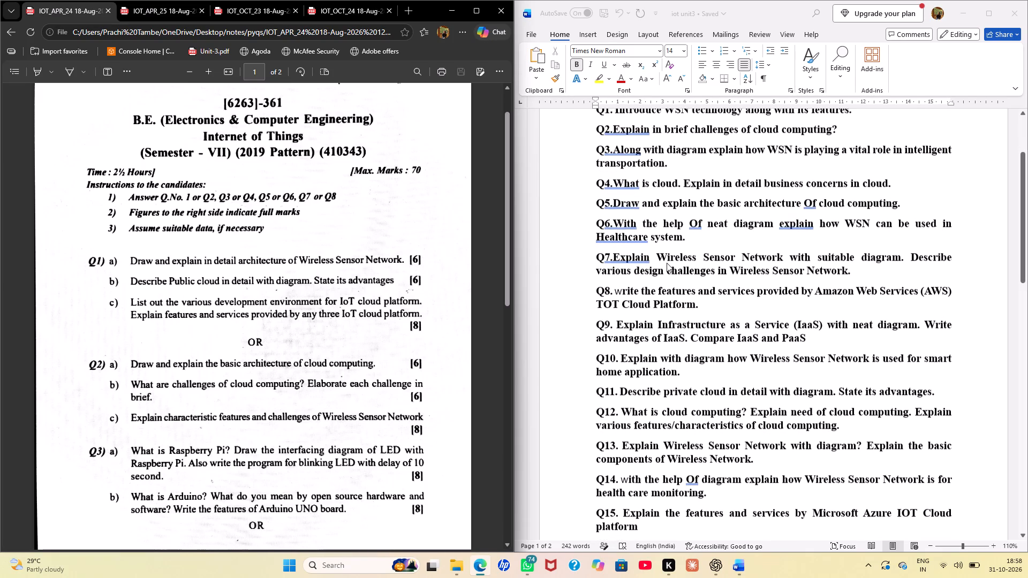
Copy the public cloud question from Q1 b) of the IOT_APR_24 paper and paste it after Q19 in Word.
{"action": "left_click_drag", "start_coordinate": [399, 281], "coordinate": [397, 281]}
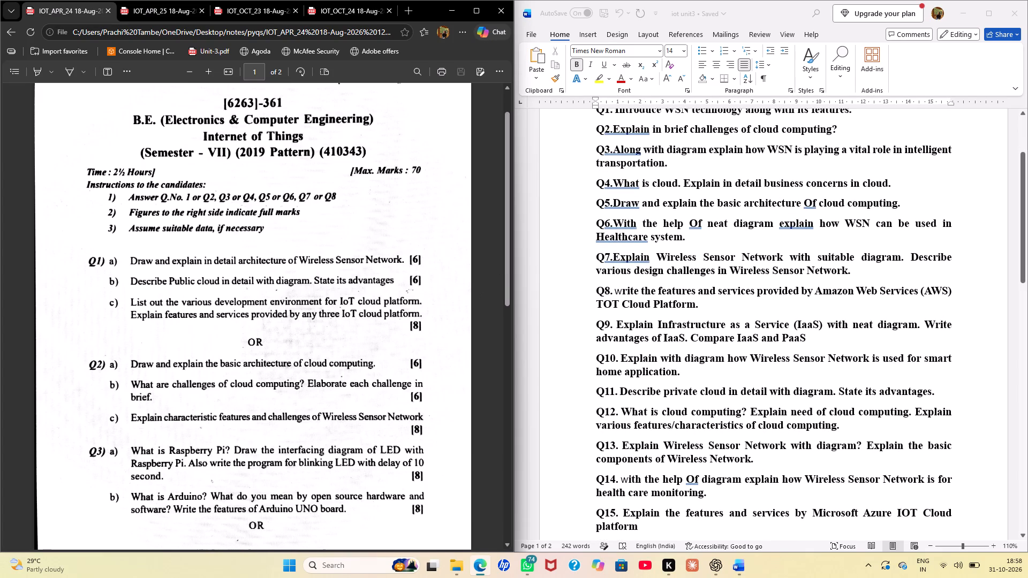
{"action": "left_click_drag", "start_coordinate": [397, 281], "coordinate": [130, 279]}
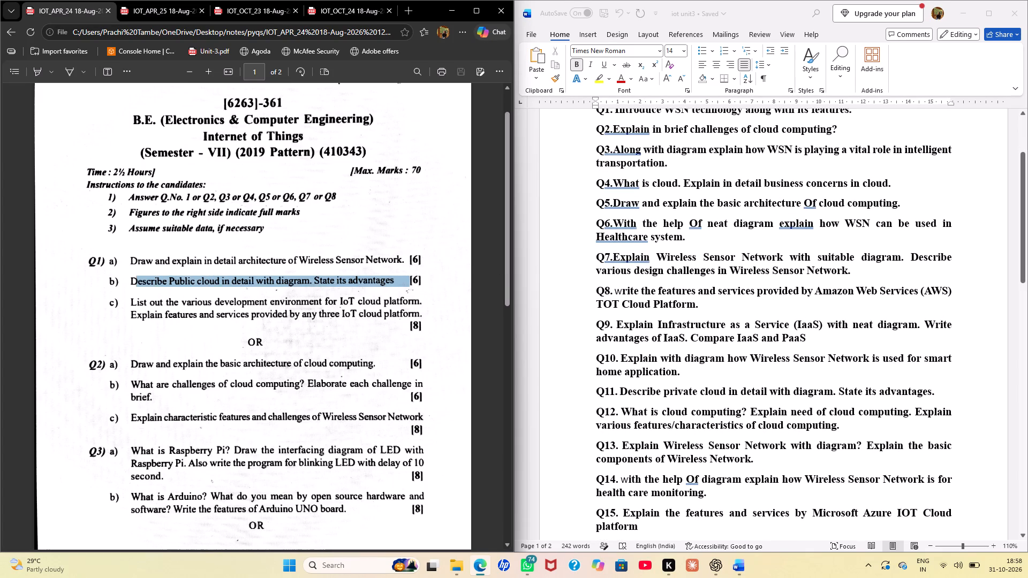
{"action": "left_click_drag", "start_coordinate": [130, 279], "coordinate": [129, 280]}
{"action": "left_click_drag", "start_coordinate": [129, 280], "coordinate": [387, 288]}
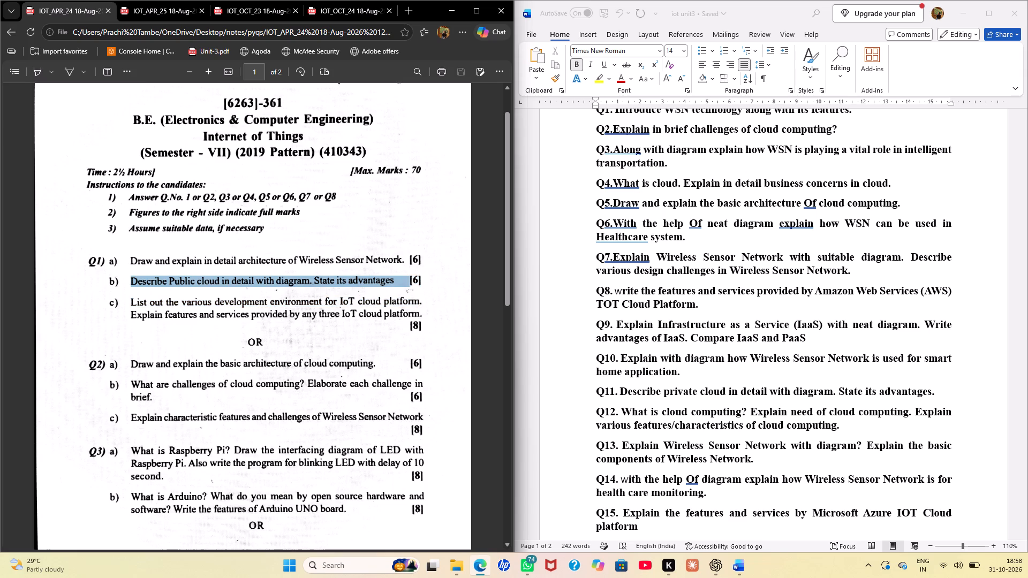
{"action": "left_click_drag", "start_coordinate": [387, 288], "coordinate": [396, 287]}
{"action": "key", "text": "ctrl+c"}
{"action": "scroll", "coordinate": [649, 429], "scroll_direction": "down", "scroll_amount": 2}
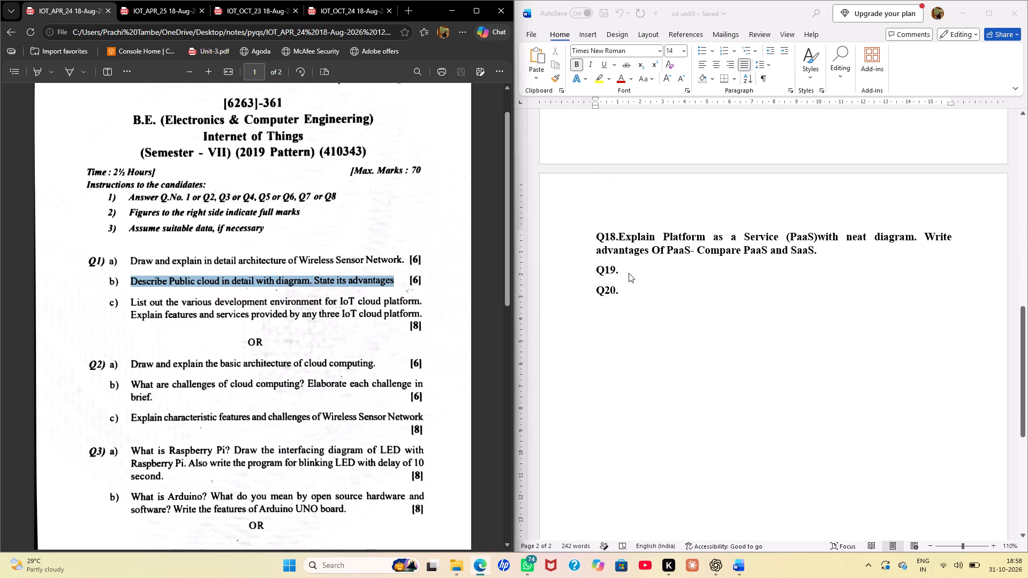
{"action": "left_click", "coordinate": [628, 273]}
{"action": "left_click", "coordinate": [628, 268]}
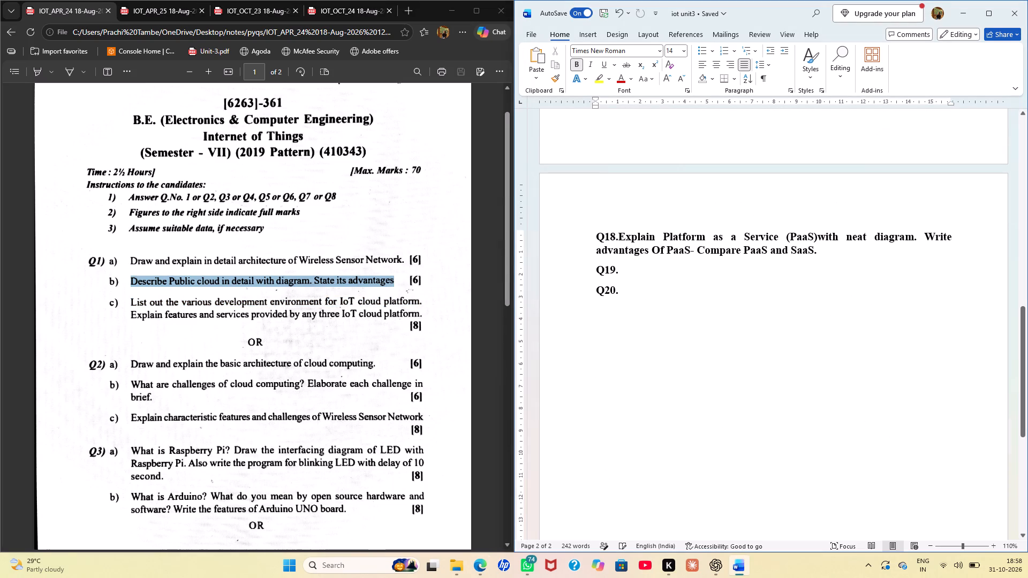
{"action": "key", "text": "ctrl+v"}
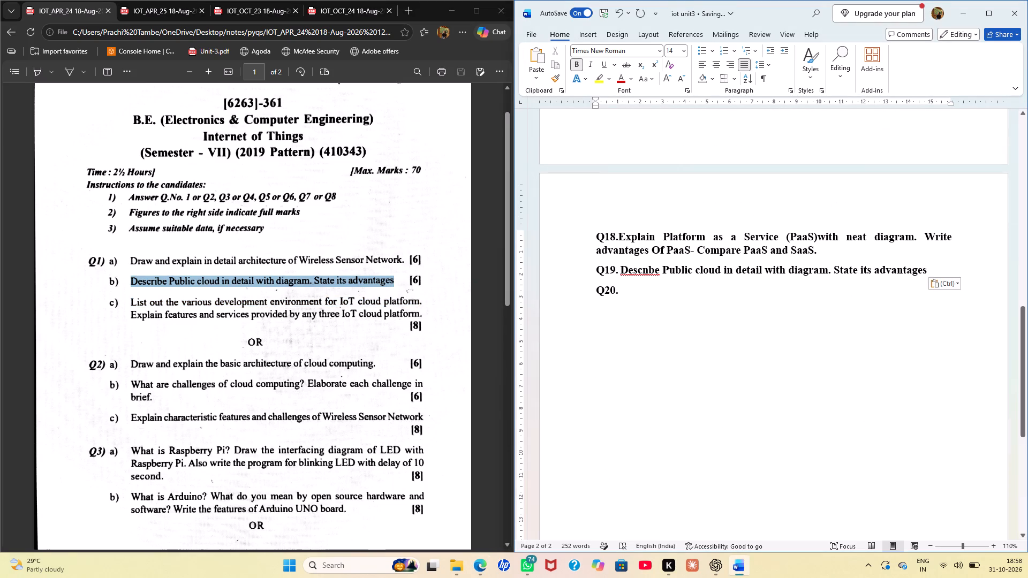
Correct the garbled first word of Q19 to "Describe".
{"action": "left_click", "coordinate": [647, 275]}
{"action": "key", "text": "BackSpace"}
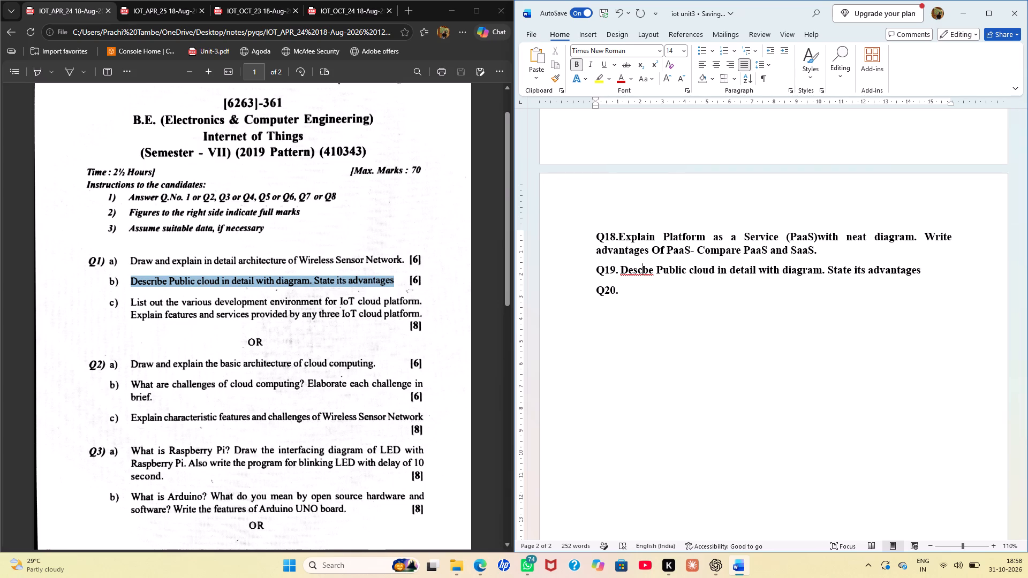
{"action": "type", "text": "RI"}
{"action": "key", "text": "BackSpace"}
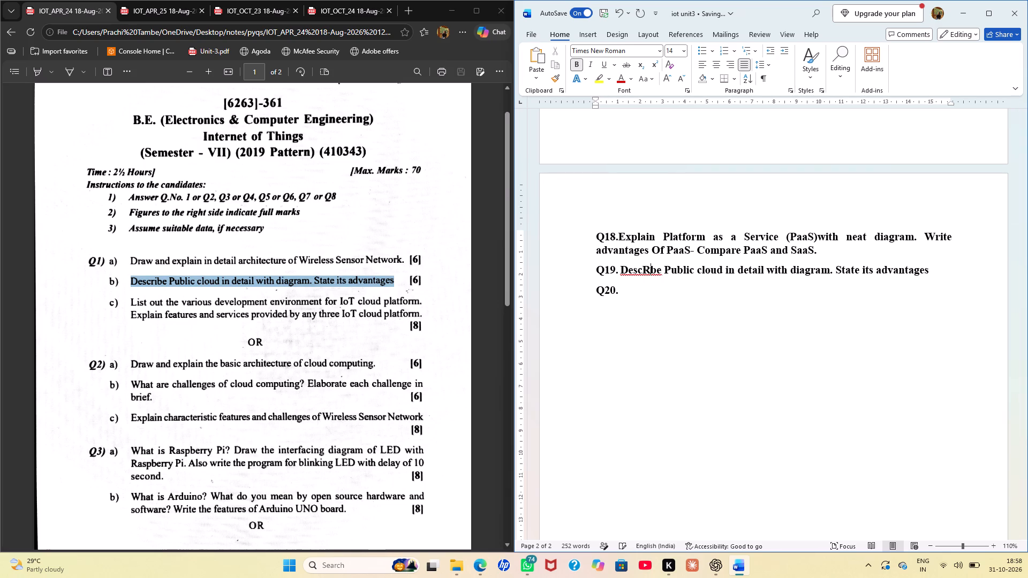
{"action": "key", "text": "BackSpace"}
{"action": "type", "text": "ri"}
Fill in Q20 in Word with the IoT cloud platform development environment question from Q1 c) of the IOT_APR_24 paper, adding the missing initial "L".
{"action": "left_click_drag", "start_coordinate": [423, 310], "coordinate": [129, 299]}
{"action": "key", "text": "ctrl+c"}
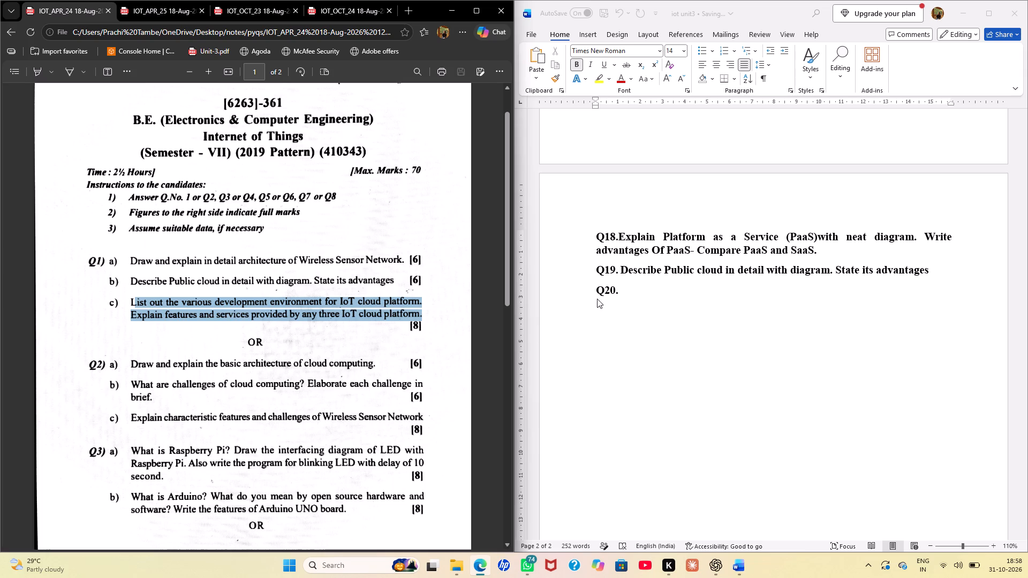
{"action": "left_click", "coordinate": [626, 288]}
{"action": "left_click", "coordinate": [622, 291]}
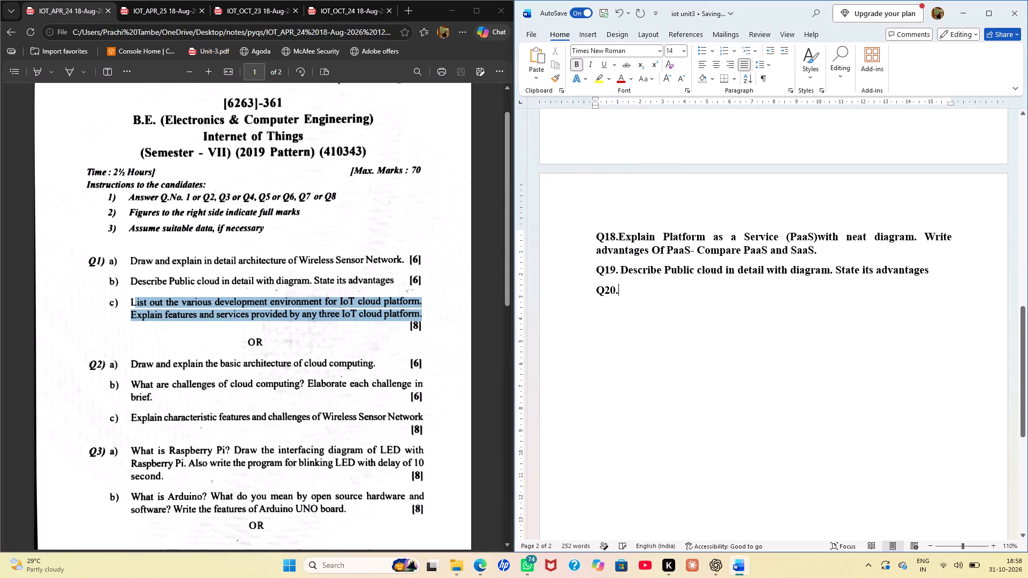
{"action": "key", "text": "l"}
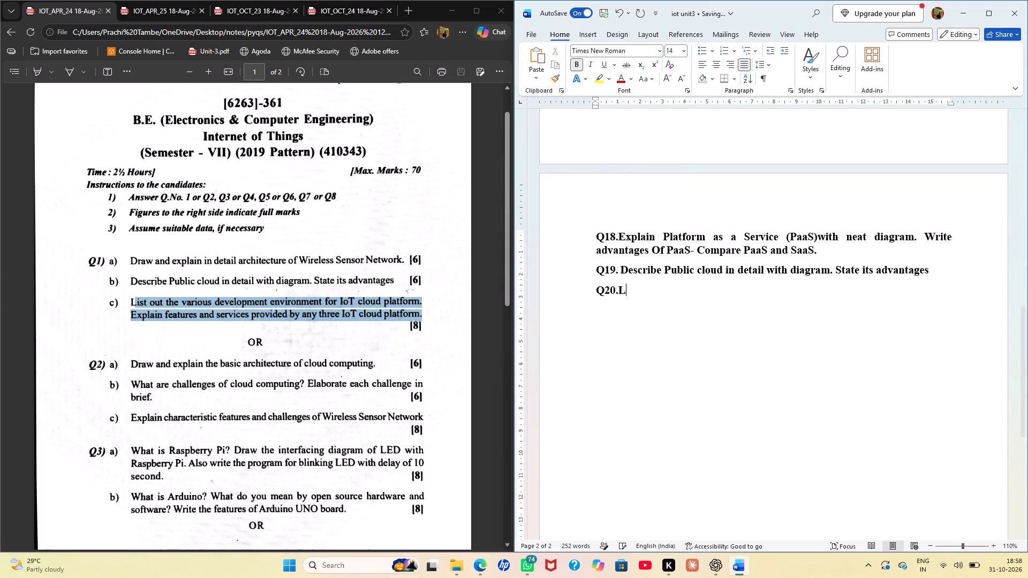
{"action": "key", "text": "ctrl+v"}
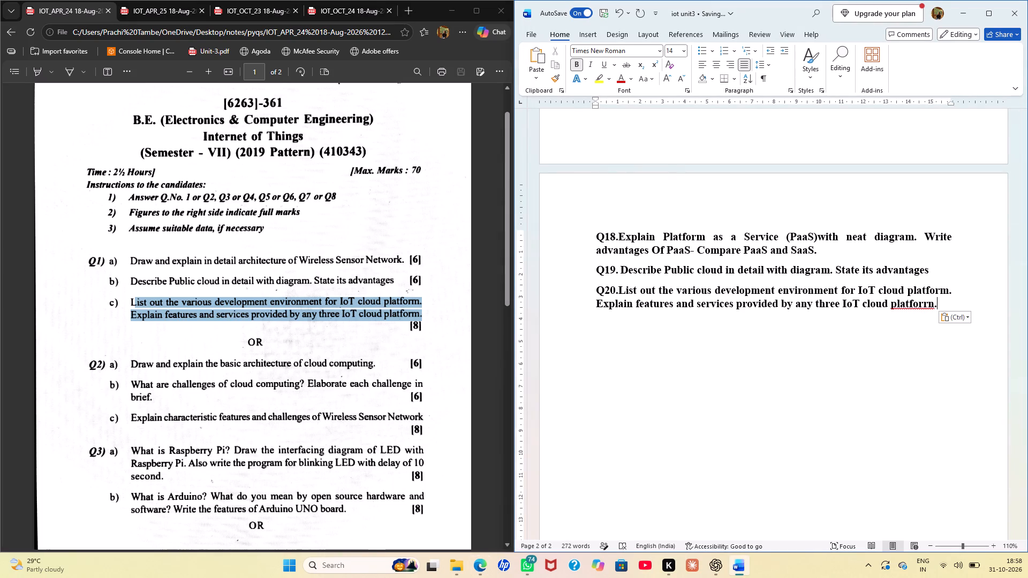
Correct the last word of Q20 in Word to "platform.".
{"action": "key", "text": "Return"}
{"action": "left_click", "coordinate": [927, 305]}
{"action": "key", "text": "BackSpace"}
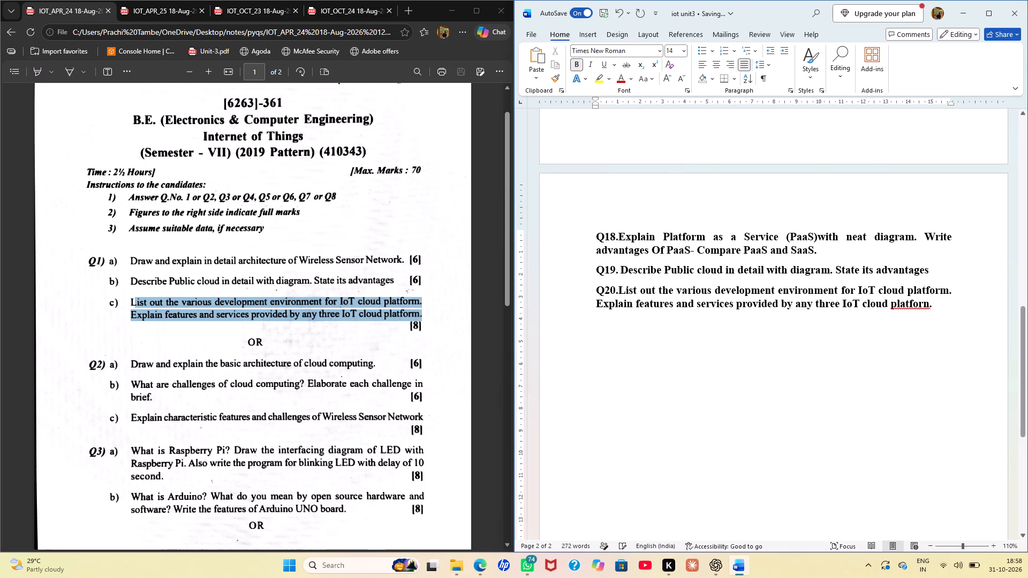
{"action": "left_click", "coordinate": [929, 305]}
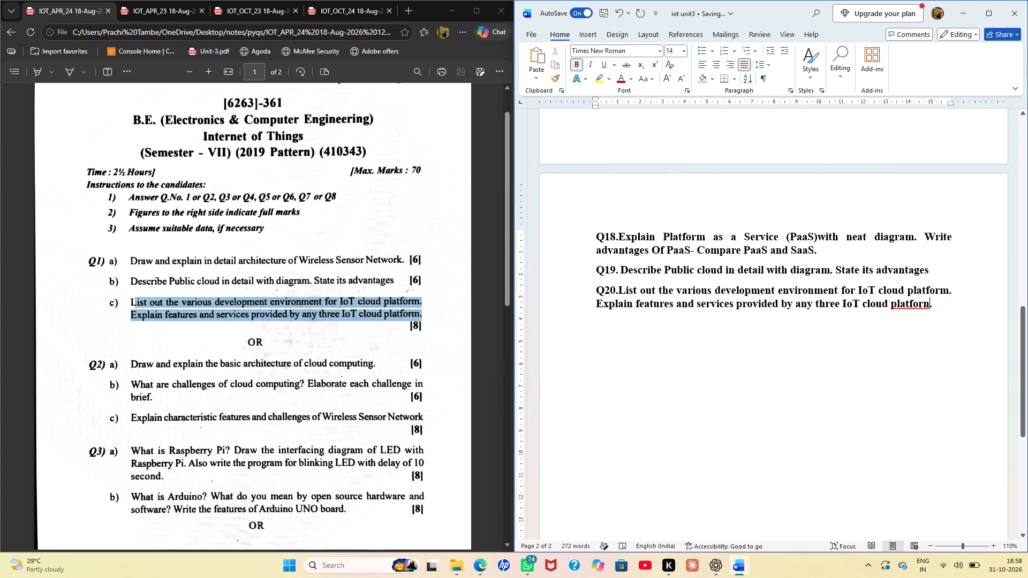
{"action": "key", "text": "BackSpace"}
{"action": "key", "text": "Right"}
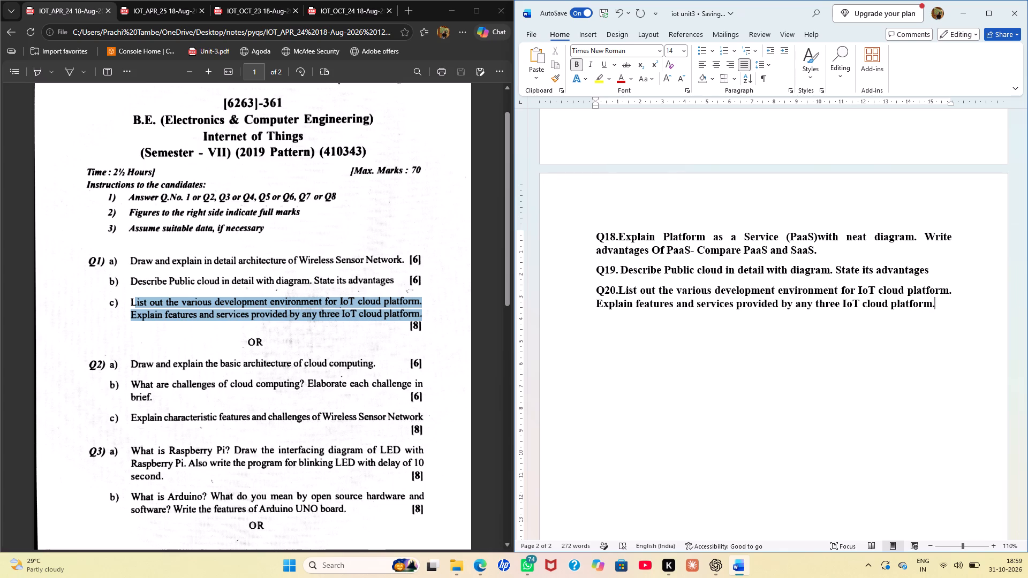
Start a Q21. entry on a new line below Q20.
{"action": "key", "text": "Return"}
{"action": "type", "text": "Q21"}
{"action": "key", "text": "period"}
Review the compiled questions in Word against the remaining questions of the IOT_APR_24 paper.
{"action": "scroll", "coordinate": [703, 163], "scroll_direction": "up", "scroll_amount": 2}
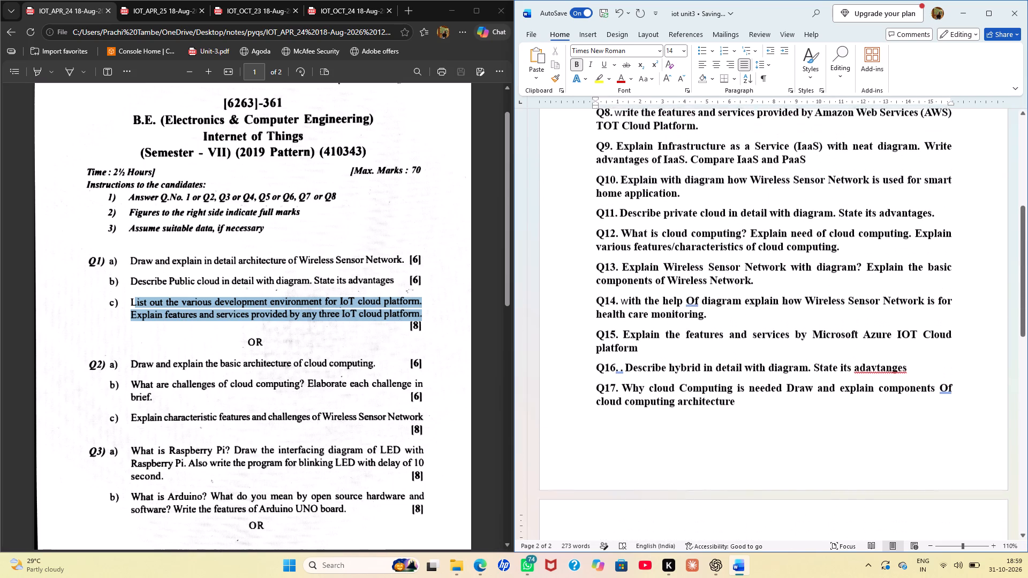
{"action": "scroll", "coordinate": [703, 163], "scroll_direction": "up", "scroll_amount": 1}
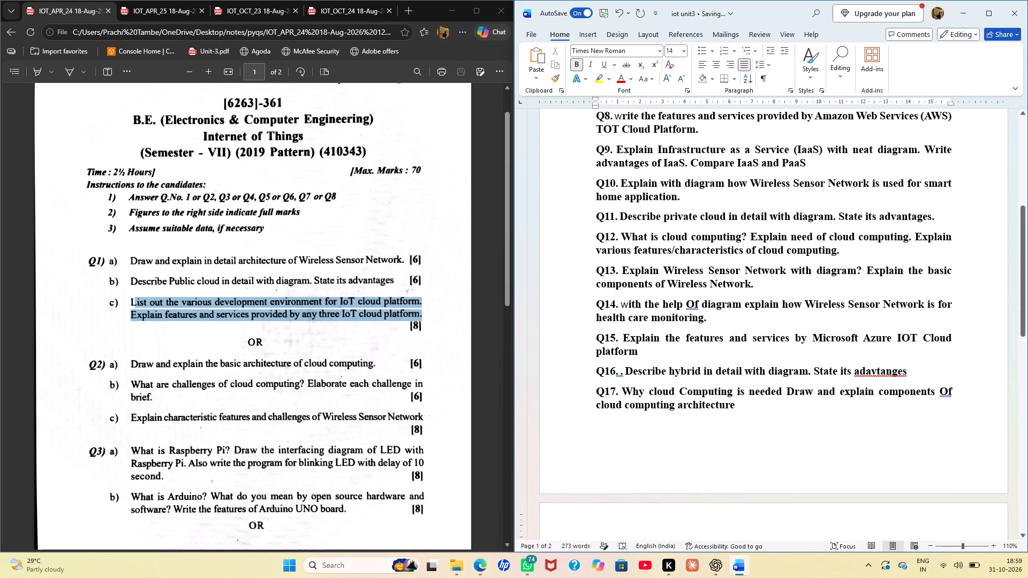
{"action": "scroll", "coordinate": [703, 163], "scroll_direction": "up", "scroll_amount": 1}
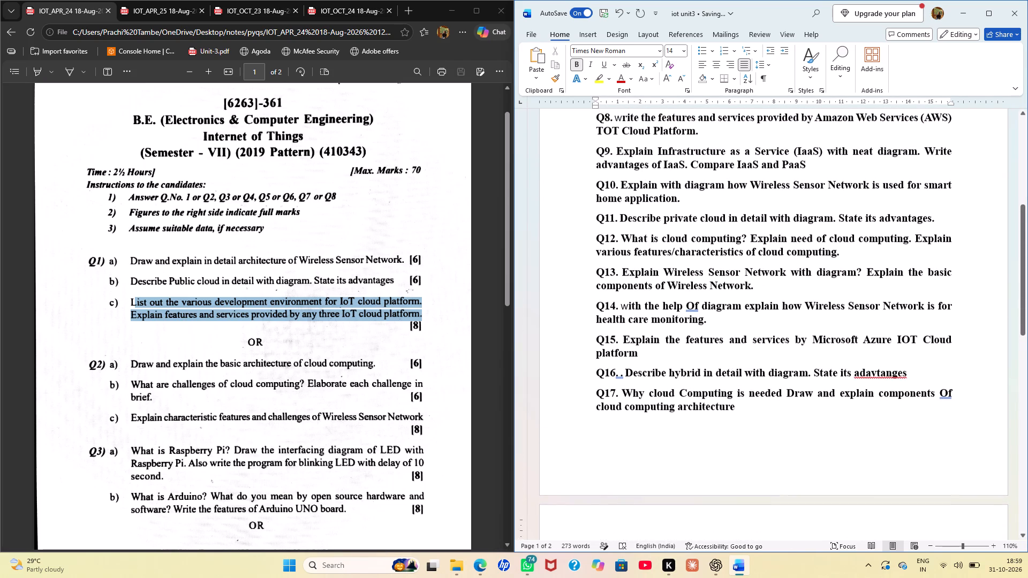
{"action": "scroll", "coordinate": [703, 163], "scroll_direction": "up", "scroll_amount": 2}
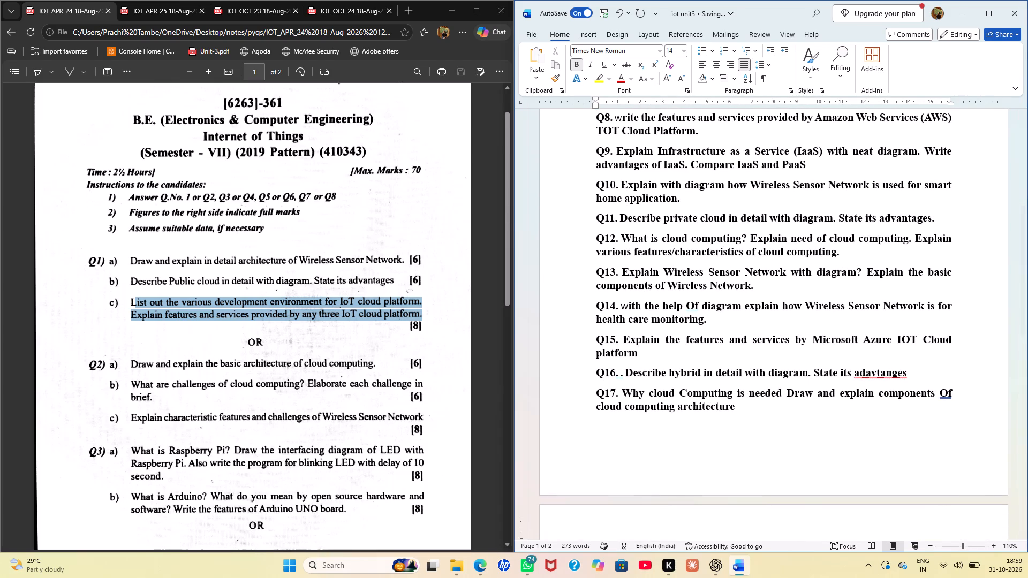
{"action": "scroll", "coordinate": [304, 309], "scroll_direction": "down", "scroll_amount": 3}
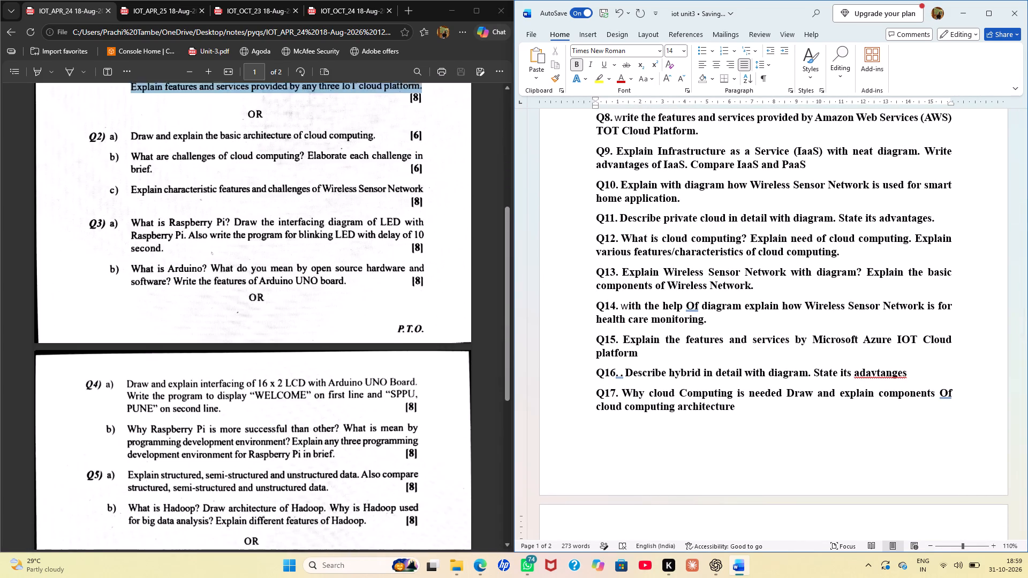
{"action": "scroll", "coordinate": [304, 309], "scroll_direction": "down", "scroll_amount": 2}
{"action": "scroll", "coordinate": [686, 422], "scroll_direction": "down", "scroll_amount": 3}
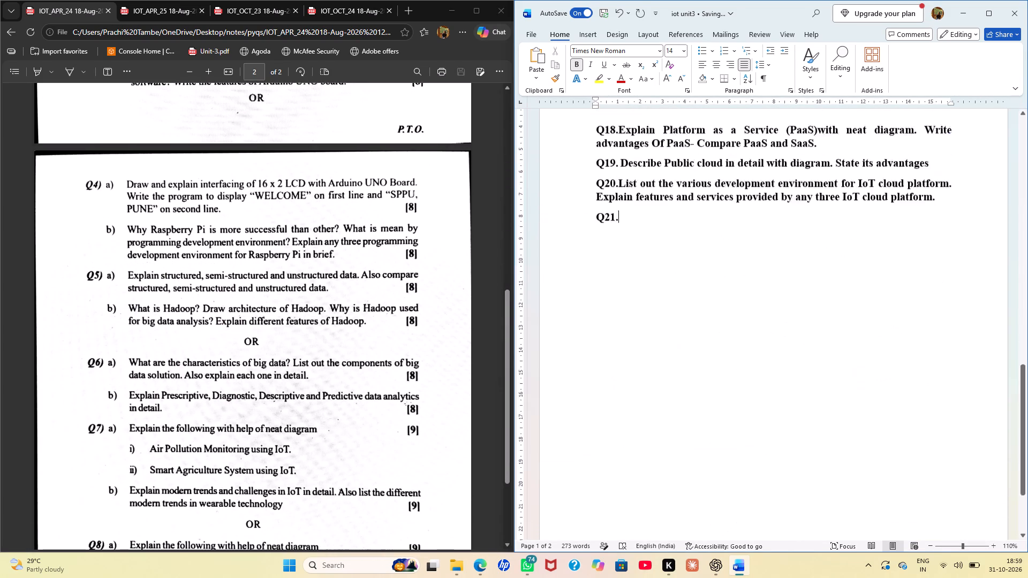
{"action": "scroll", "coordinate": [686, 422], "scroll_direction": "down", "scroll_amount": 2}
{"action": "scroll", "coordinate": [703, 306], "scroll_direction": "up", "scroll_amount": 1}
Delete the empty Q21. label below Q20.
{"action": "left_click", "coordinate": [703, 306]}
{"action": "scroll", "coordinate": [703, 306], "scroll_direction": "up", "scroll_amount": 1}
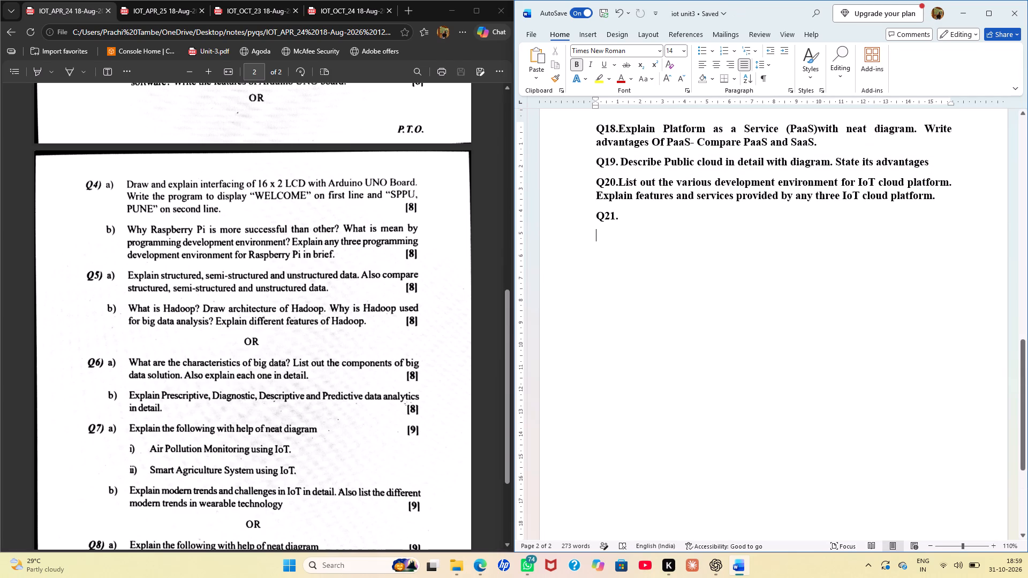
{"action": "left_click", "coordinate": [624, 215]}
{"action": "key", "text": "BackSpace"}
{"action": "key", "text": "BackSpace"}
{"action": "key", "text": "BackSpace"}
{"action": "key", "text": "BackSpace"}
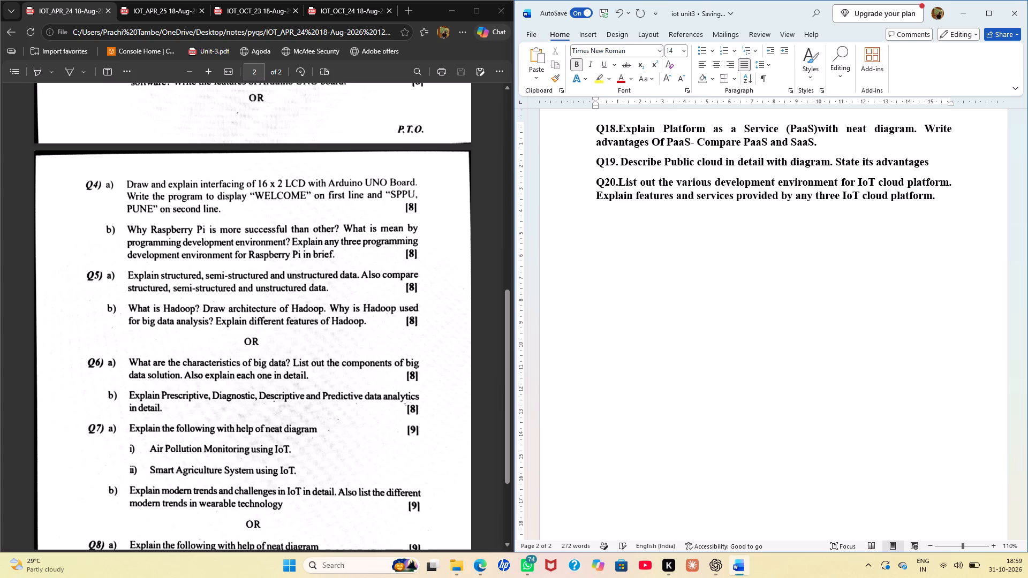
Add a centred "UNIT 4" heading below Q20 with font size 22.
{"action": "key", "text": "Return"}
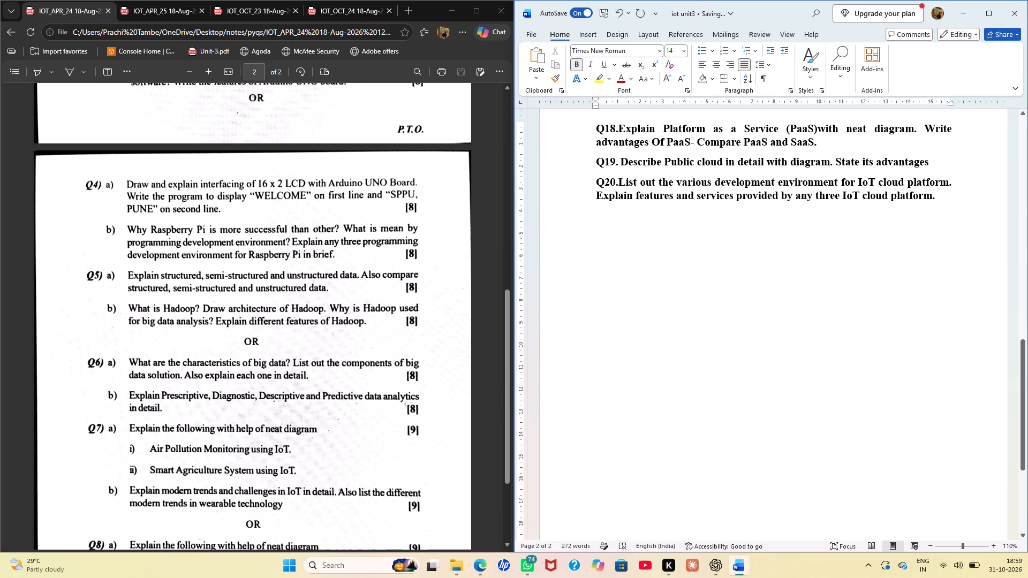
{"action": "type", "text": "UNIT 4"}
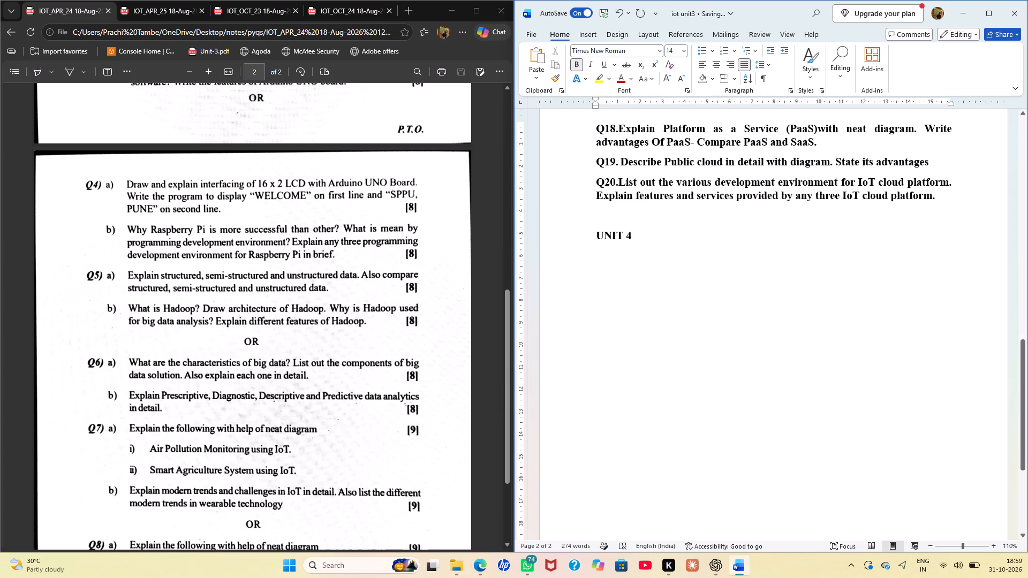
{"action": "left_click_drag", "start_coordinate": [638, 236], "coordinate": [593, 232]}
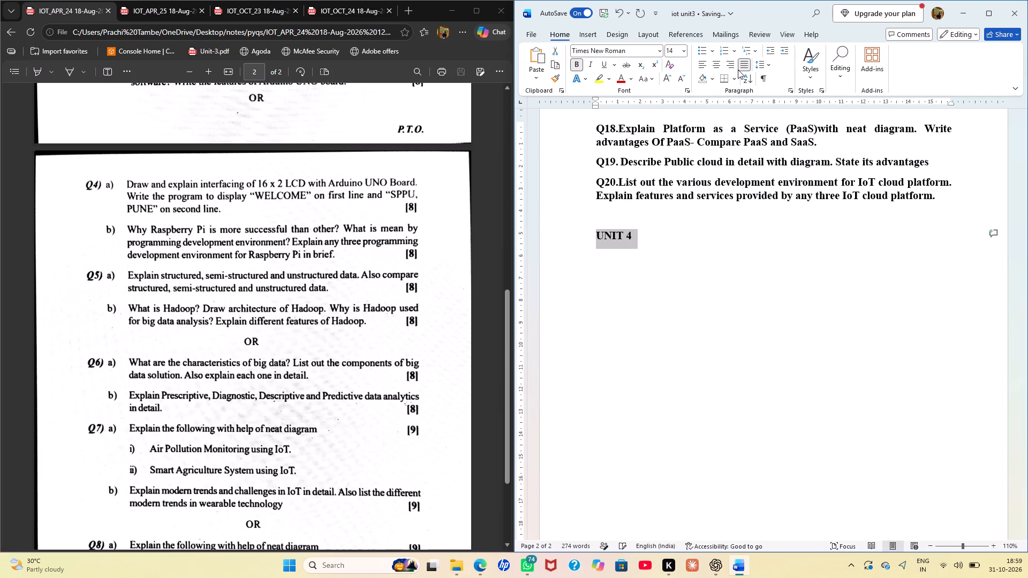
{"action": "left_click", "coordinate": [714, 64]}
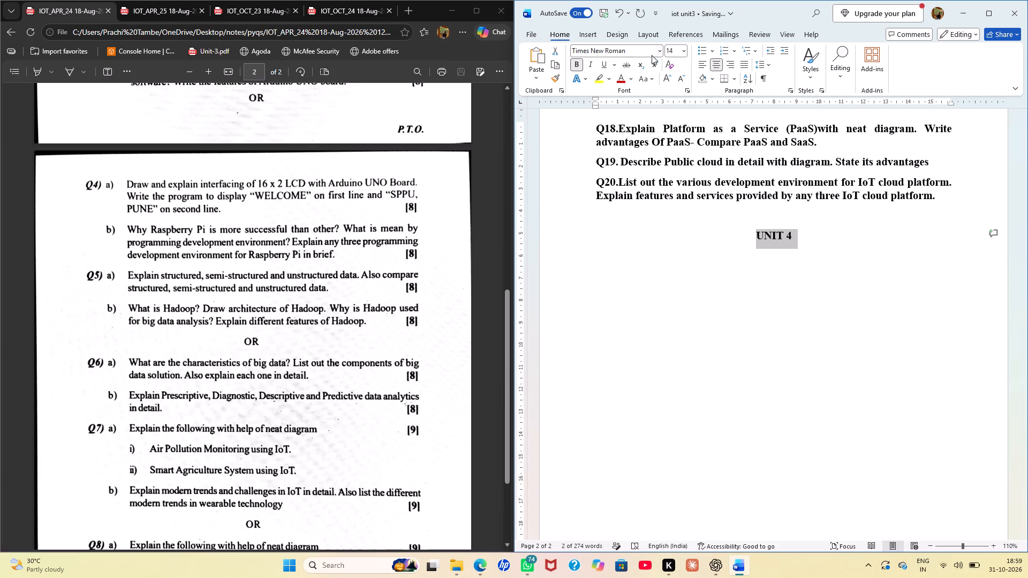
{"action": "left_click", "coordinate": [671, 51]}
{"action": "type", "text": "22"}
{"action": "key", "text": "Return"}
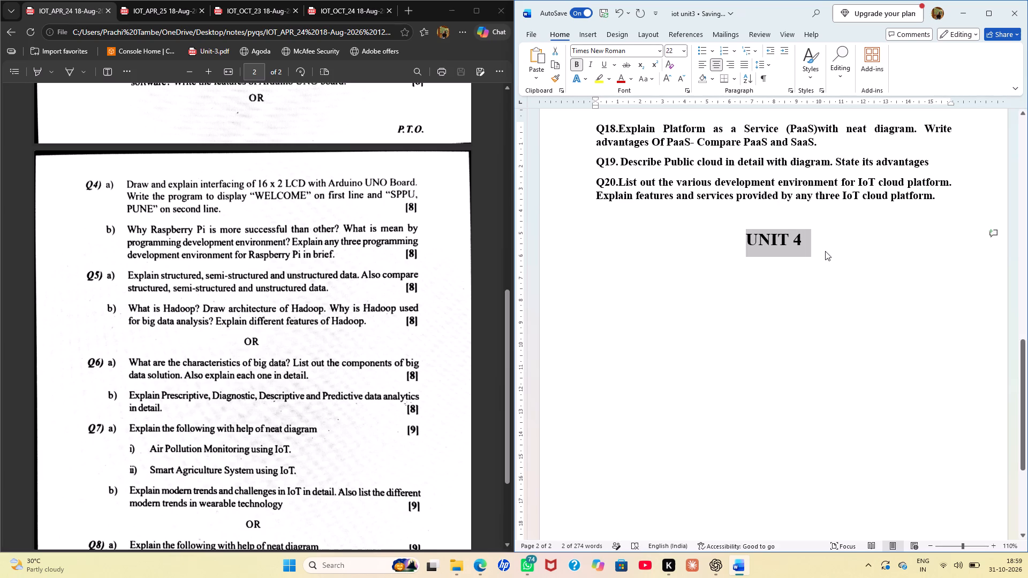
{"action": "left_click", "coordinate": [825, 251]}
Copy the Raspberry Pi LED interfacing question from Q3 a) of the IOT_APR_24 paper in Edge.
{"action": "left_click", "coordinate": [79, 6]}
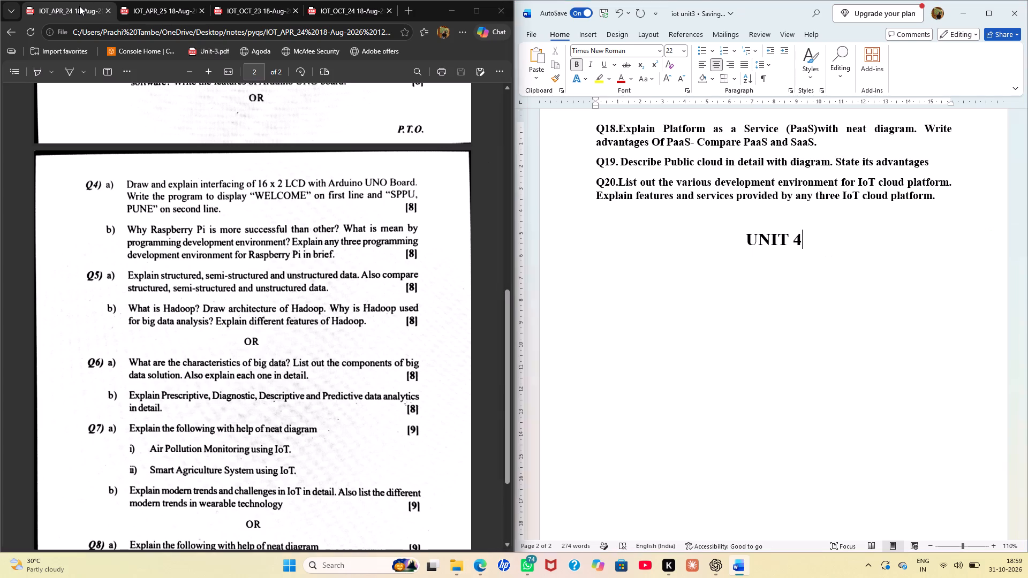
{"action": "scroll", "coordinate": [201, 265], "scroll_direction": "left", "scroll_amount": 1}
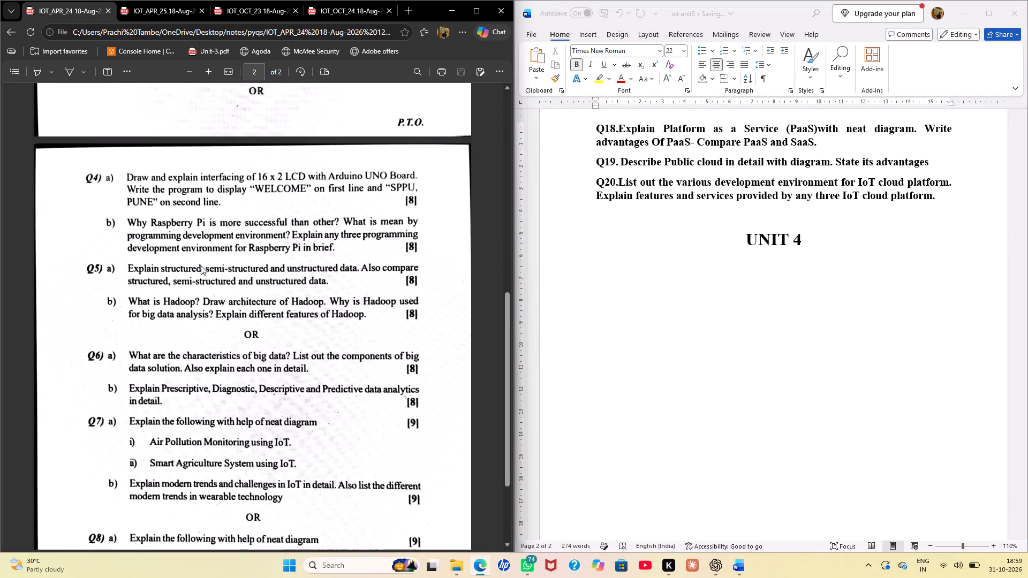
{"action": "scroll", "coordinate": [201, 265], "scroll_direction": "left", "scroll_amount": 1}
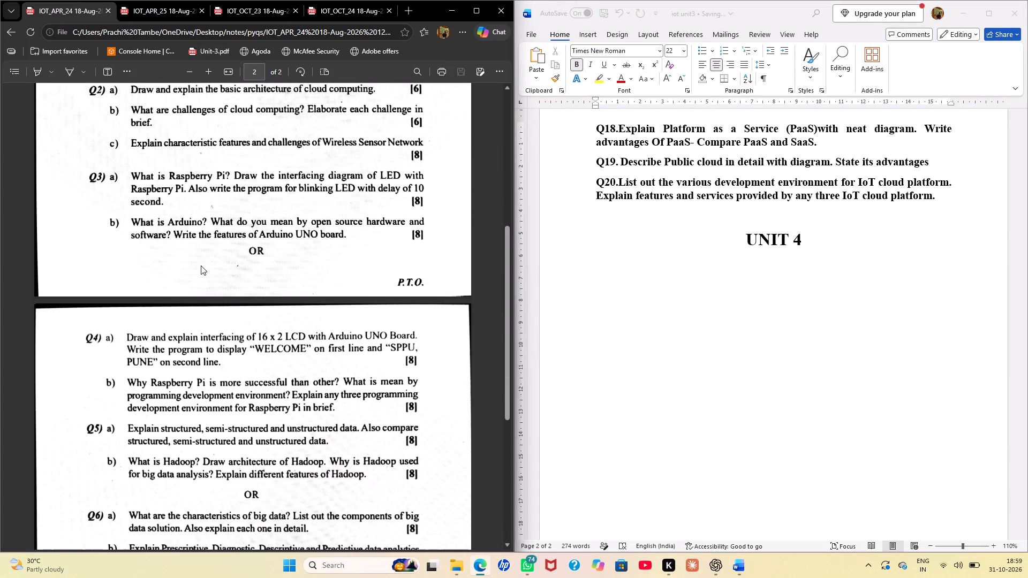
{"action": "scroll", "coordinate": [201, 265], "scroll_direction": "up", "scroll_amount": 1}
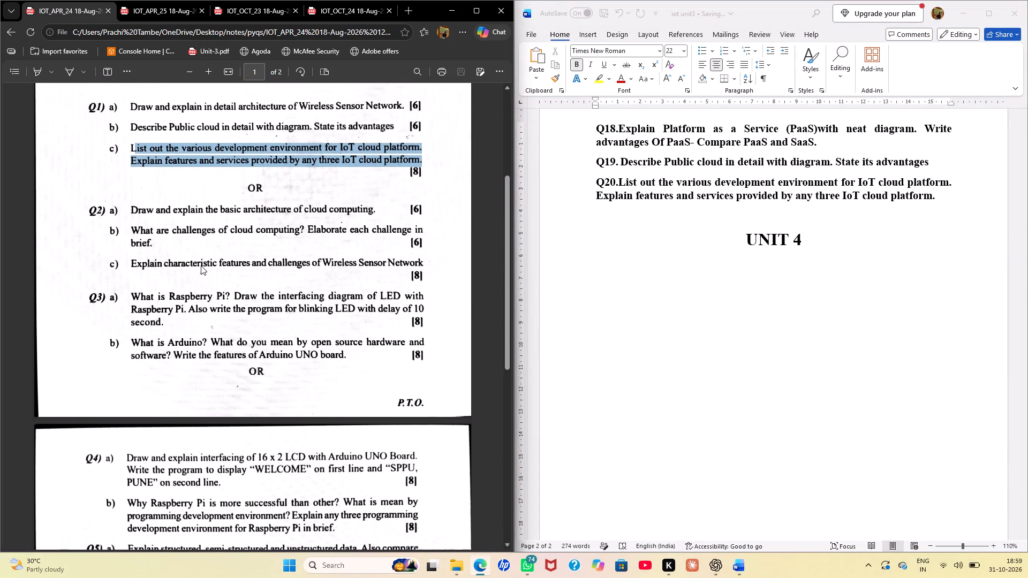
{"action": "scroll", "coordinate": [201, 265], "scroll_direction": "up", "scroll_amount": 1}
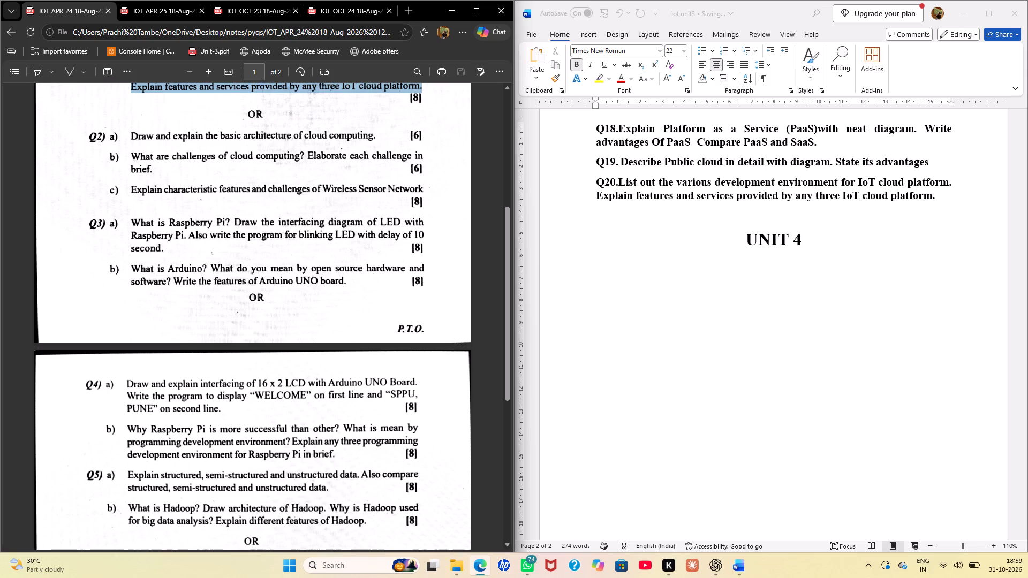
{"action": "left_click_drag", "start_coordinate": [162, 248], "coordinate": [130, 240]}
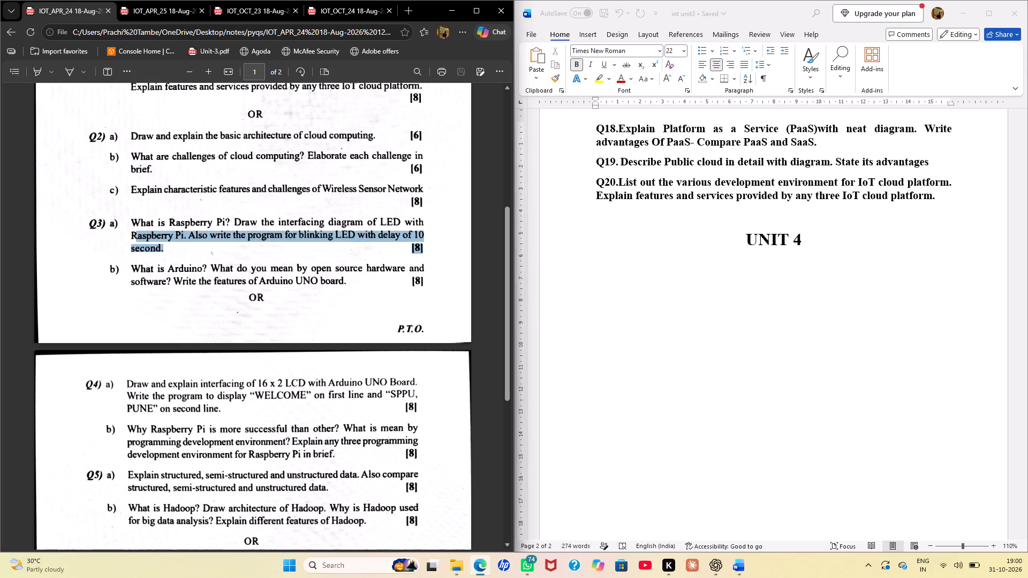
{"action": "left_click_drag", "start_coordinate": [130, 240], "coordinate": [127, 222]}
{"action": "left_click", "coordinate": [127, 222]}
{"action": "left_click_drag", "start_coordinate": [128, 222], "coordinate": [162, 255]}
{"action": "key", "text": "ctrl+c"}
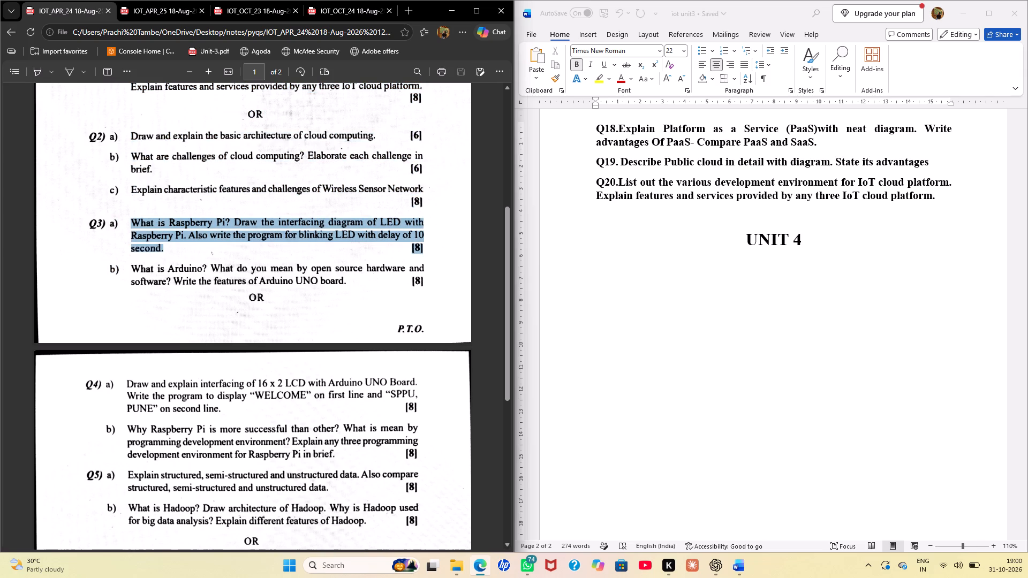
Enter the question labels Q1. to Q6. on separate lines under the UNIT 4 heading in Word.
{"action": "left_click", "coordinate": [614, 282]}
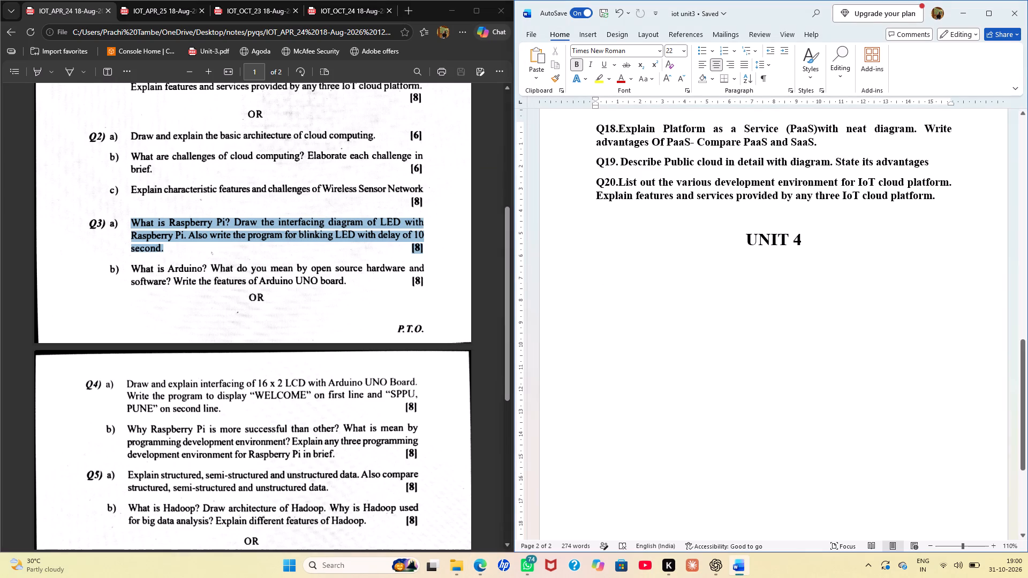
{"action": "left_click", "coordinate": [614, 276]}
{"action": "left_click", "coordinate": [614, 276]}
{"action": "type", "text": "Q1"}
{"action": "key", "text": "period"}
{"action": "key", "text": "Return"}
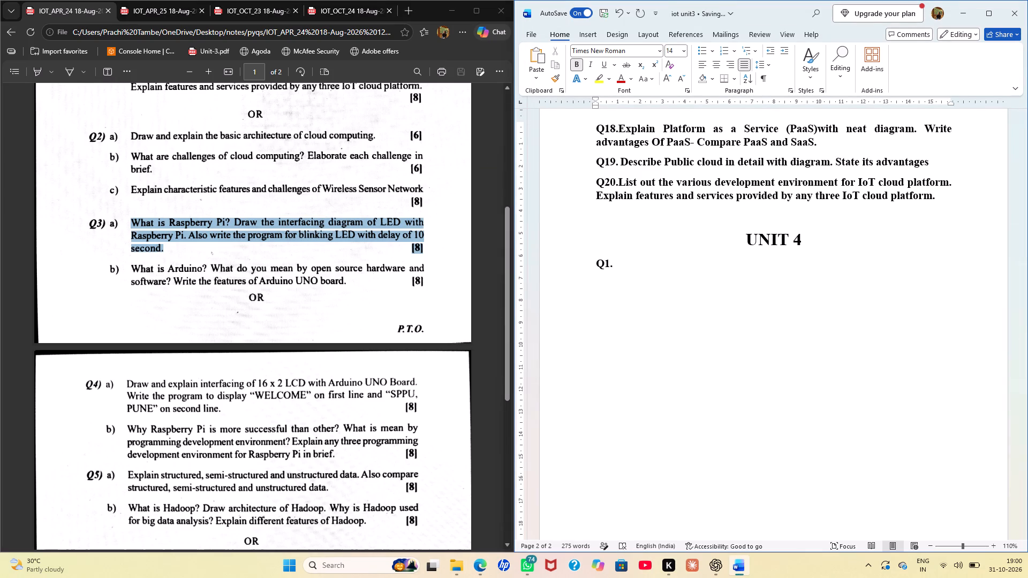
{"action": "type", "text": "Q2."}
{"action": "key", "text": "Return"}
{"action": "type", "text": "Q3."}
{"action": "key", "text": "Return"}
{"action": "type", "text": "Q4."}
{"action": "key", "text": "Return"}
{"action": "type", "text": "Q5."}
{"action": "key", "text": "Return"}
{"action": "type", "text": "Q6."}
{"action": "key", "text": "Return"}
Enter the question labels Q7. to Q13. below Q6. in the UNIT 4 list.
{"action": "type", "text": "Q6"}
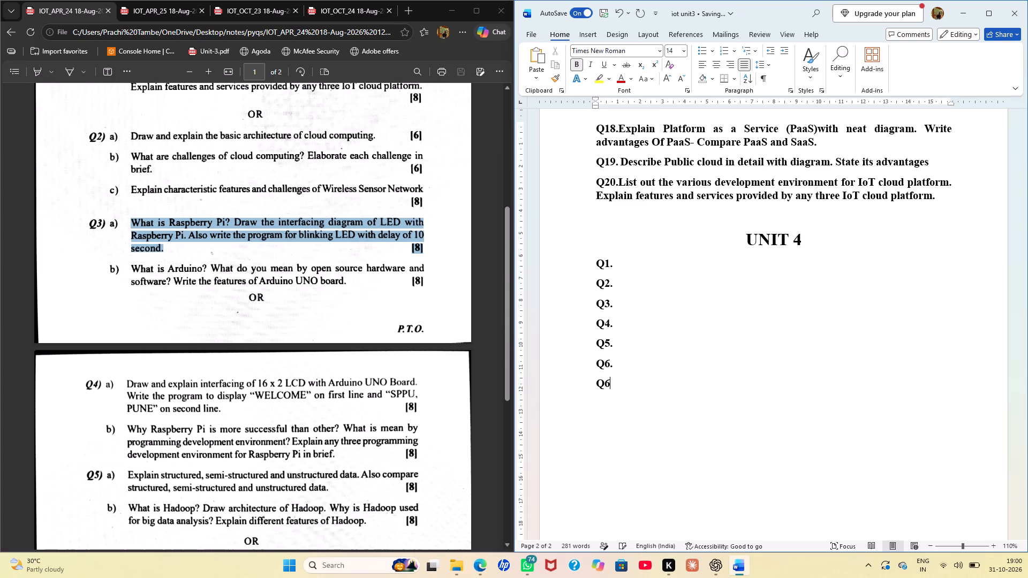
{"action": "key", "text": "BackSpace"}
{"action": "key", "text": "7"}
{"action": "type", "text": ".Q8.Q"}
{"action": "type", "text": "9."}
{"action": "key", "text": "Return"}
{"action": "type", "text": "Q10"}
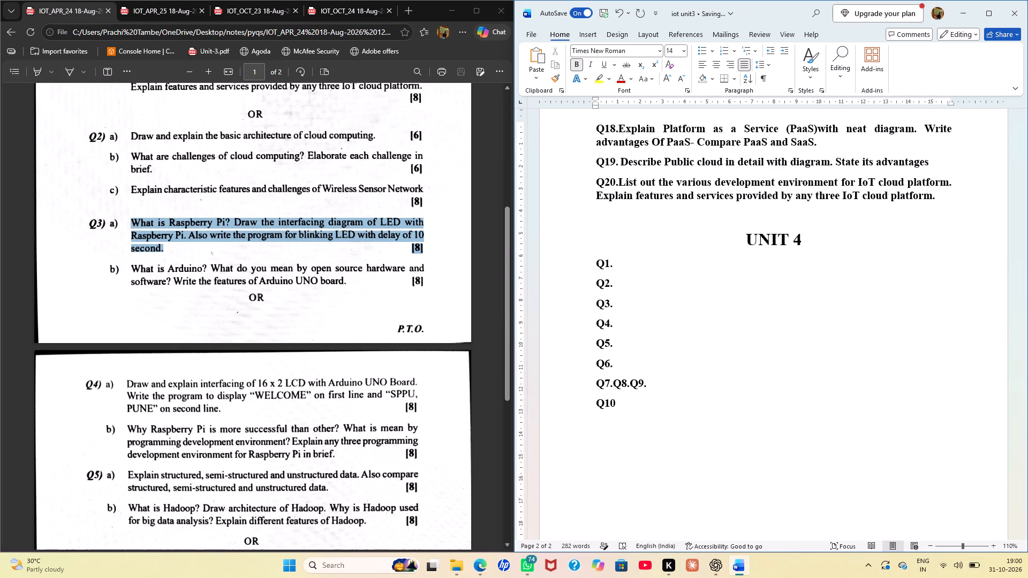
{"action": "key", "text": "period"}
{"action": "key", "text": "Return"}
{"action": "type", "text": "Q11"}
{"action": "key", "text": "period"}
{"action": "type", "text": "Q1"}
{"action": "type", "text": "2."}
{"action": "type", "text": "Q13."}
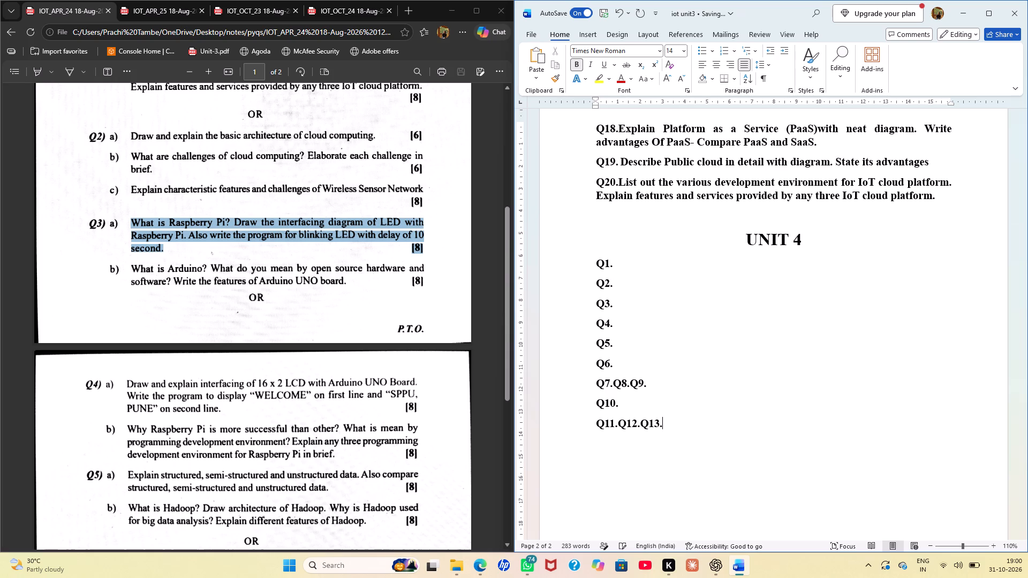
Split the run-together labels Q7. to Q9. and Q11. to Q13. so that each label has its own line.
{"action": "left_click", "coordinate": [612, 385]}
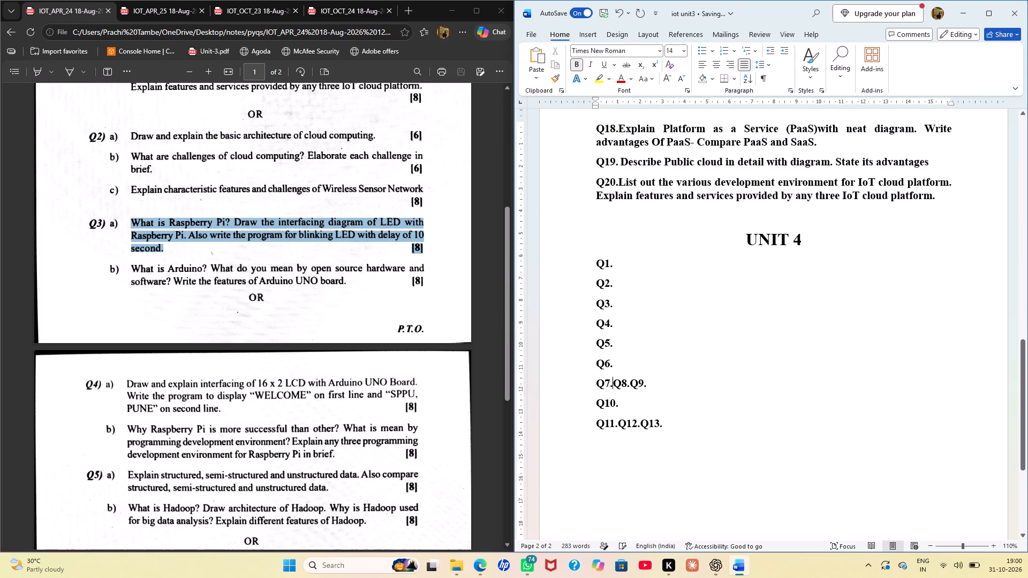
{"action": "key", "text": "Return"}
{"action": "left_click", "coordinate": [611, 402]}
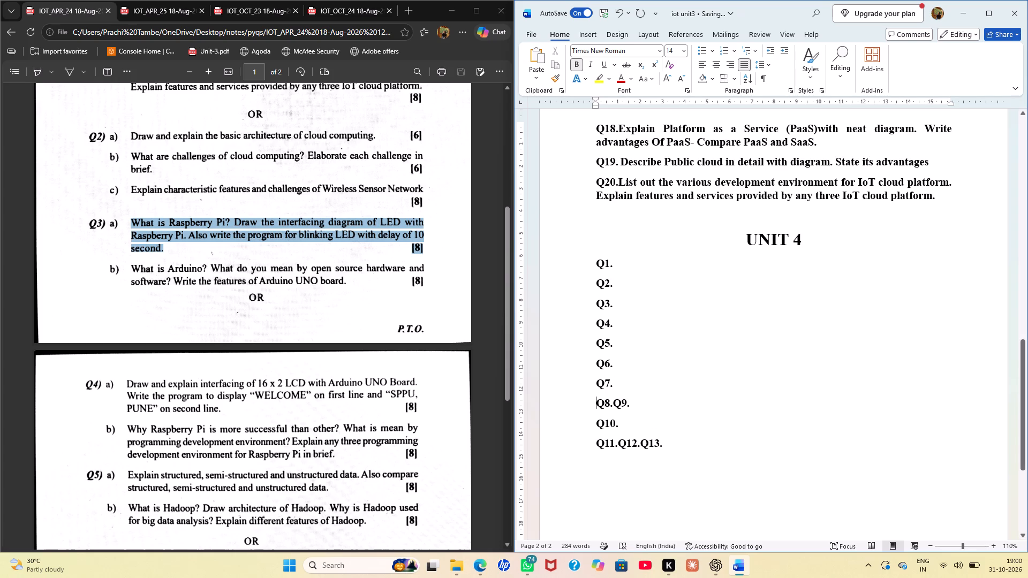
{"action": "key", "text": "Return"}
{"action": "left_click", "coordinate": [618, 466]}
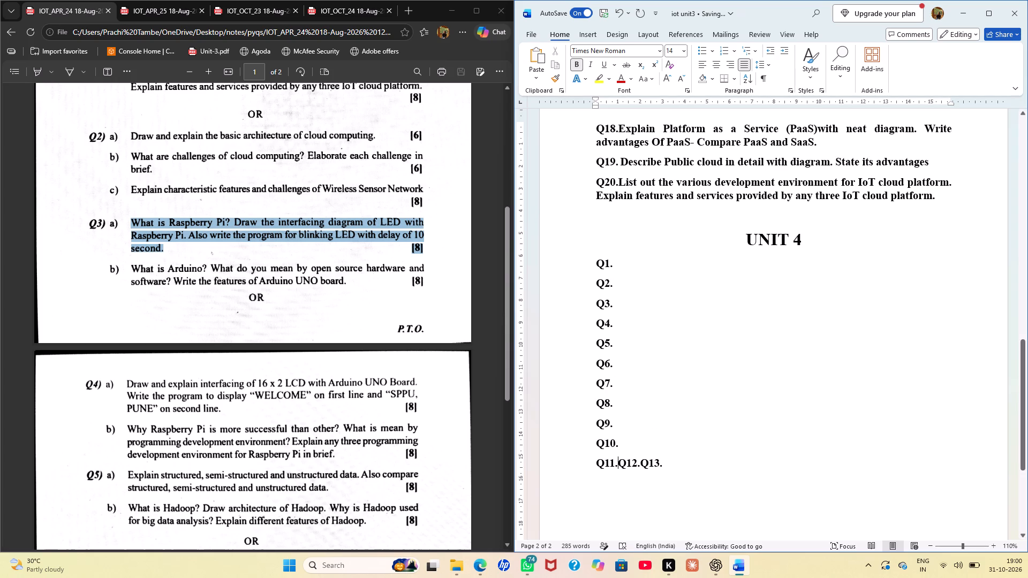
{"action": "key", "text": "Return"}
{"action": "left_click", "coordinate": [620, 483]}
{"action": "key", "text": "Return"}
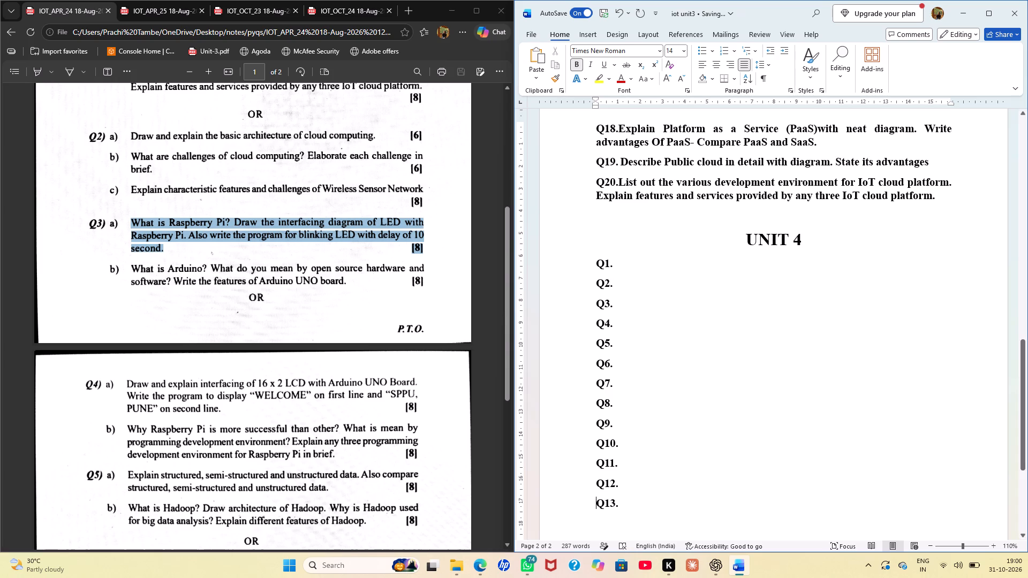
Paste the copied Raspberry Pi LED interfacing question after the UNIT 4 Q1. label, with justified alignment.
{"action": "left_click", "coordinate": [618, 264]}
{"action": "key", "text": "ctrl+v"}
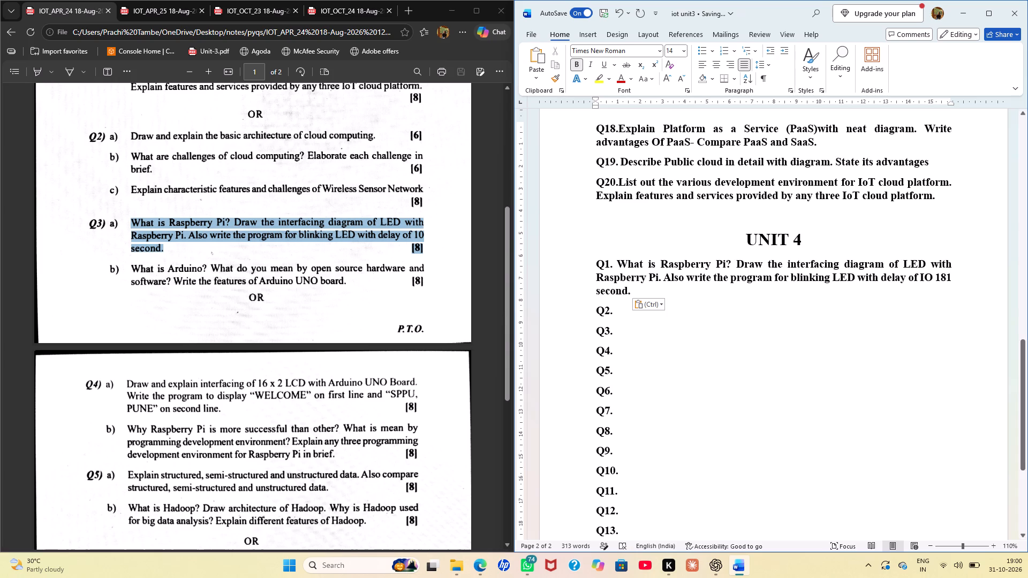
{"action": "left_click", "coordinate": [701, 66]}
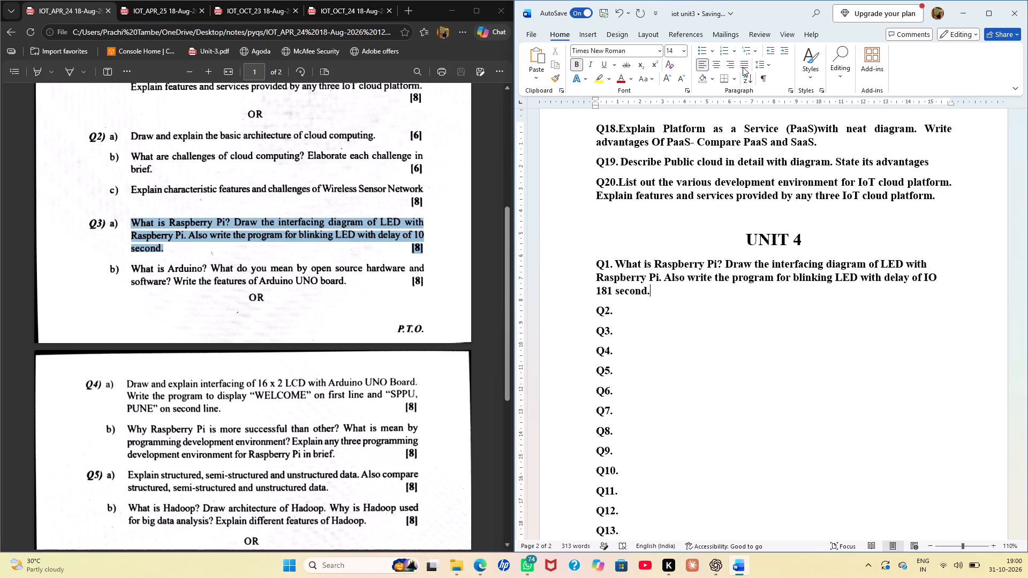
{"action": "left_click", "coordinate": [743, 66]}
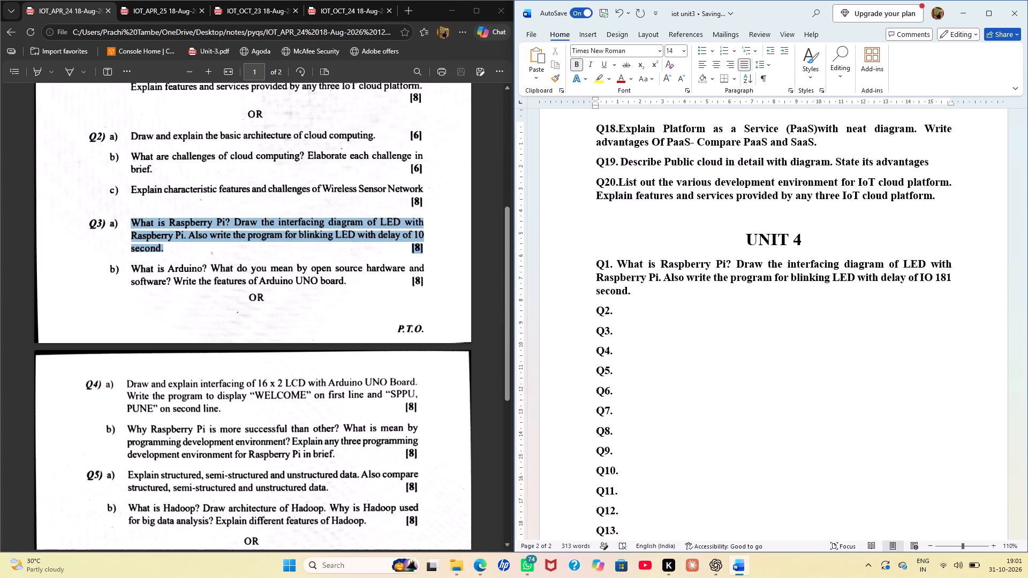
Copy the Arduino and open source question from Q3 b) of the IOT_APR_24 paper in Edge to Q2. in Word.
{"action": "left_click_drag", "start_coordinate": [346, 285], "coordinate": [128, 267]}
{"action": "left_click", "coordinate": [128, 267]}
{"action": "left_click_drag", "start_coordinate": [128, 267], "coordinate": [344, 284]}
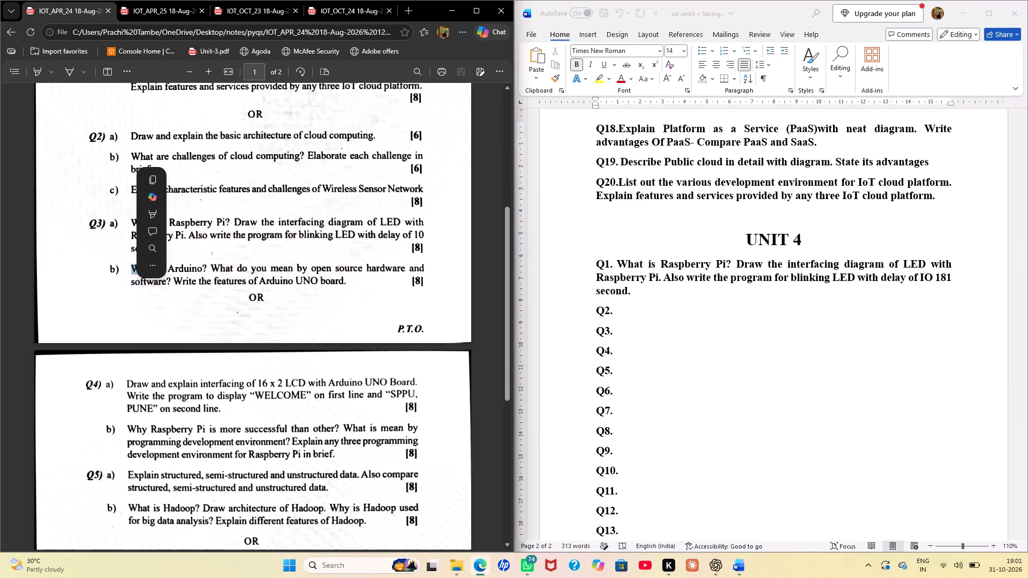
{"action": "left_click", "coordinate": [344, 284]}
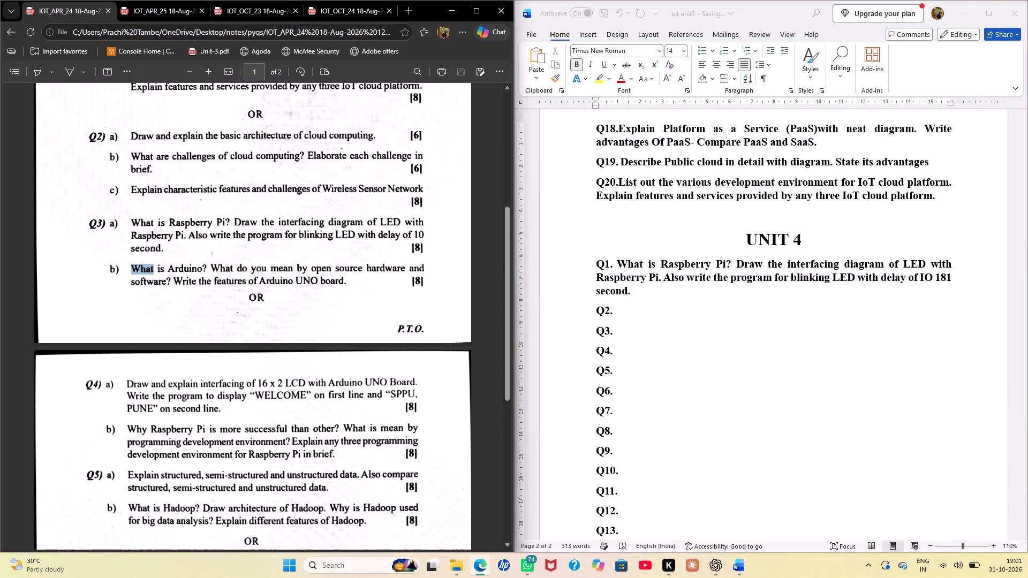
{"action": "left_click_drag", "start_coordinate": [129, 267], "coordinate": [351, 282]}
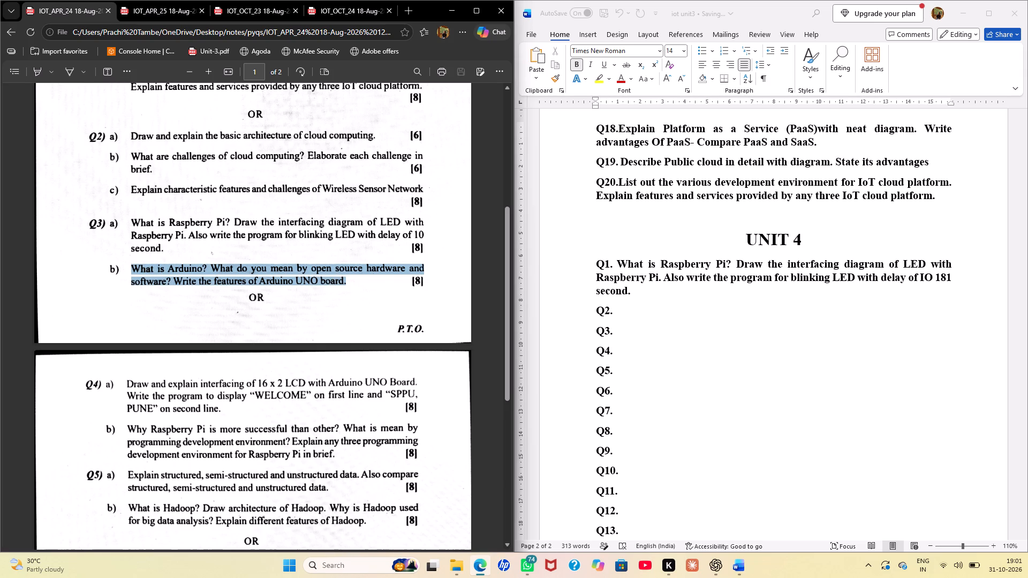
{"action": "left_click_drag", "start_coordinate": [351, 282], "coordinate": [350, 282]}
{"action": "key", "text": "ctrl+c"}
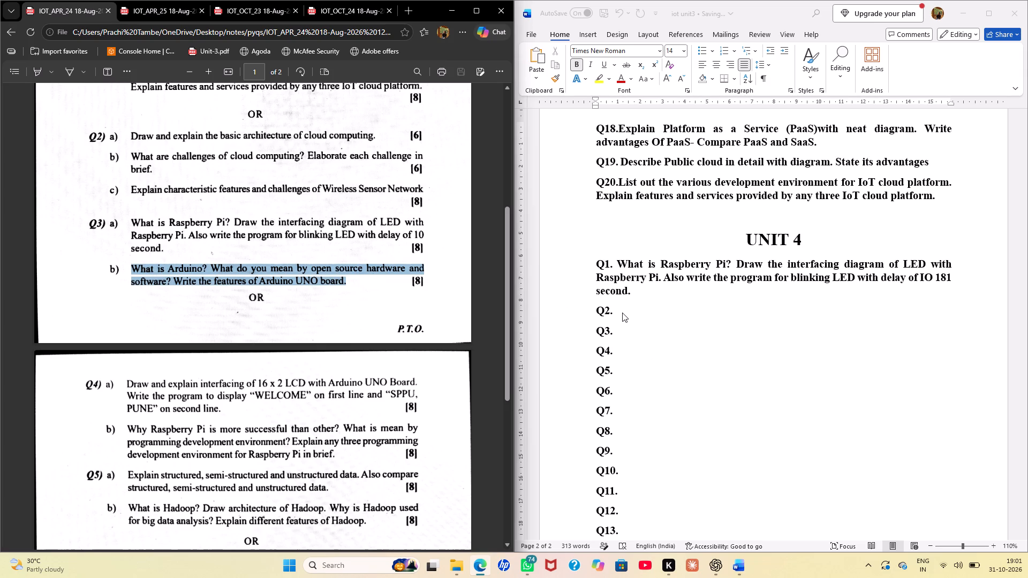
{"action": "left_click", "coordinate": [621, 311]}
{"action": "left_click", "coordinate": [617, 310]}
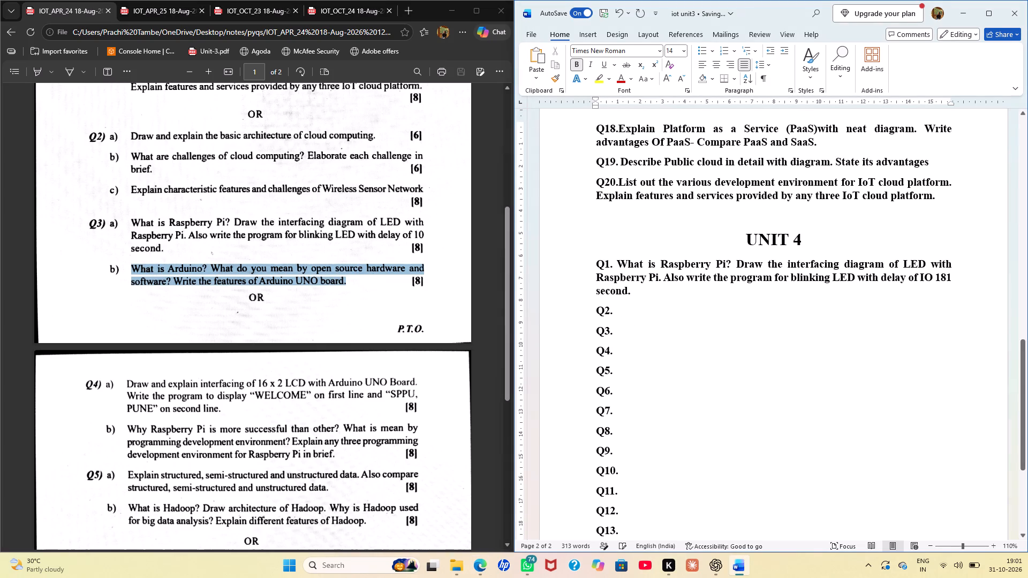
{"action": "key", "text": "ctrl+v"}
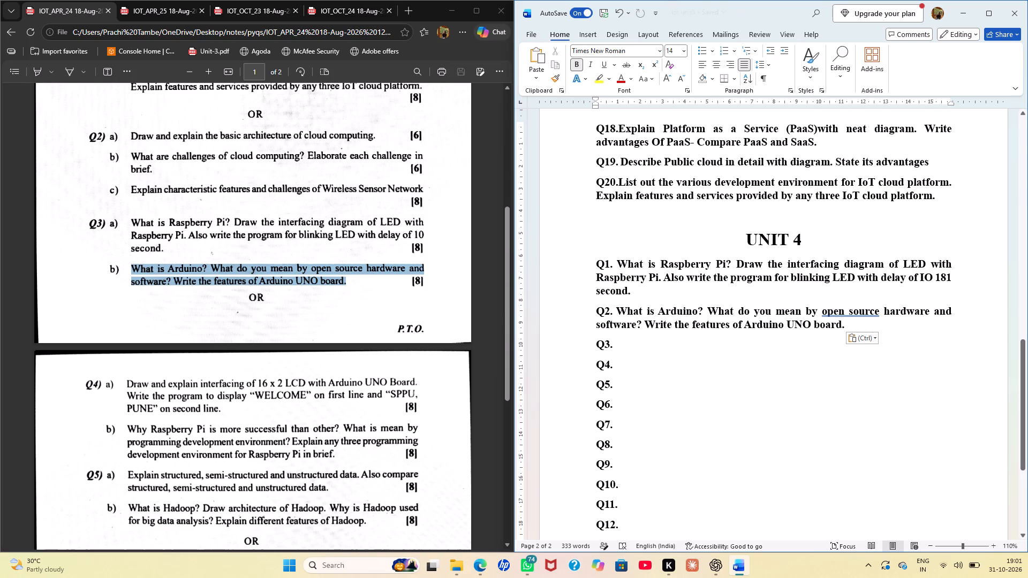
Ignore once the grammar suggestion for "open source" in Q2.
{"action": "left_click", "coordinate": [850, 314]}
{"action": "right_click", "coordinate": [843, 315]}
{"action": "left_click", "coordinate": [800, 344]}
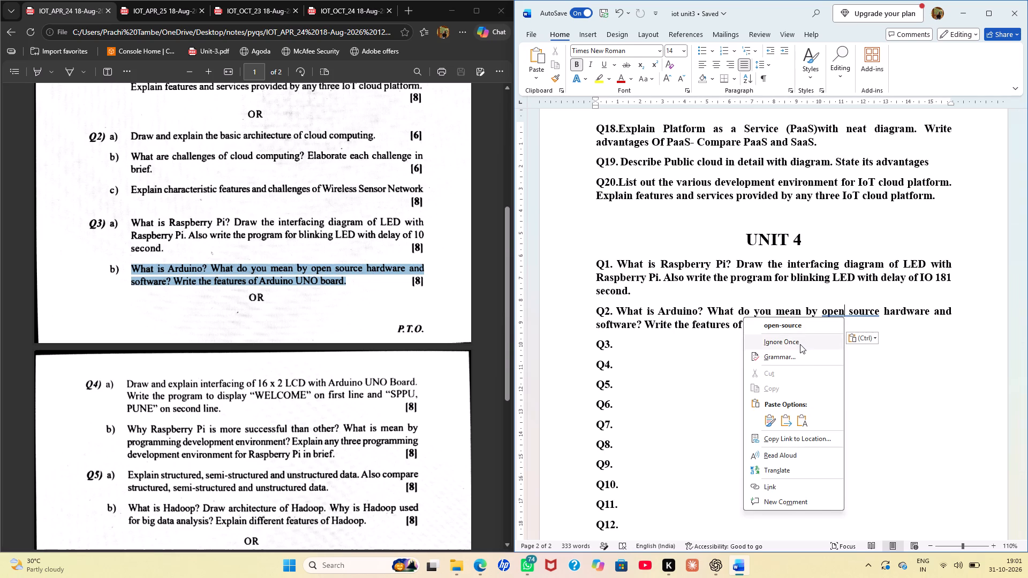
Copy the 16 x 2 LCD interfacing question from Q4 a) of the IOT_APR_24 paper in Edge to Q3. in Word.
{"action": "scroll", "coordinate": [272, 332], "scroll_direction": "down", "scroll_amount": 1}
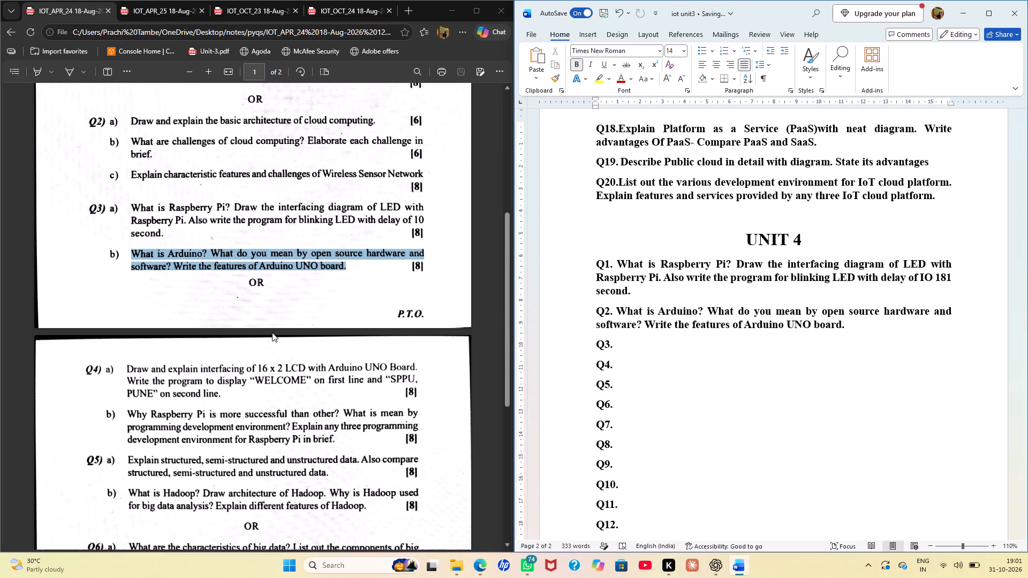
{"action": "scroll", "coordinate": [272, 332], "scroll_direction": "down", "scroll_amount": 1}
{"action": "left_click_drag", "start_coordinate": [226, 360], "coordinate": [155, 334]}
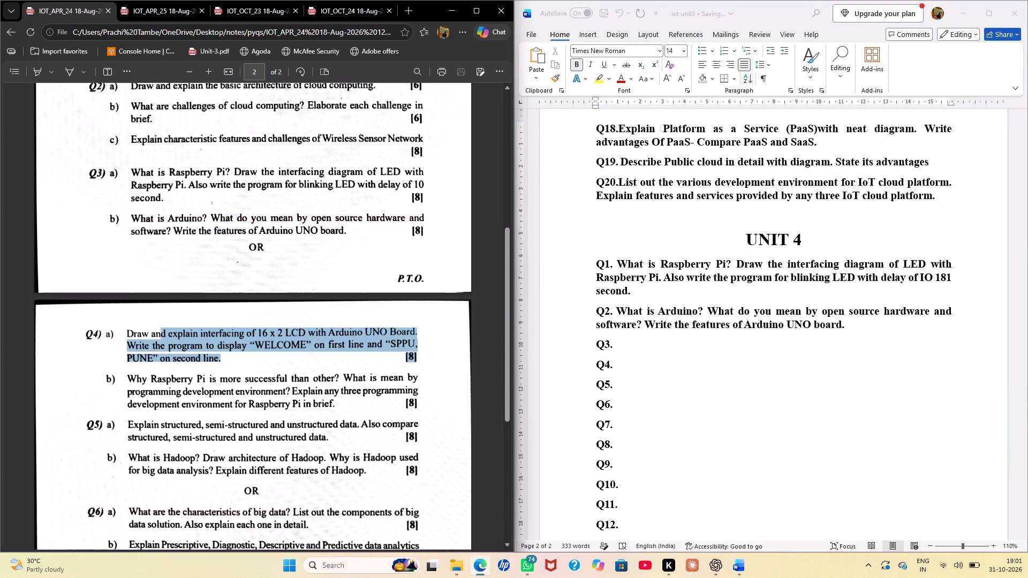
{"action": "left_click_drag", "start_coordinate": [155, 334], "coordinate": [127, 330]}
{"action": "left_click_drag", "start_coordinate": [127, 330], "coordinate": [252, 365]}
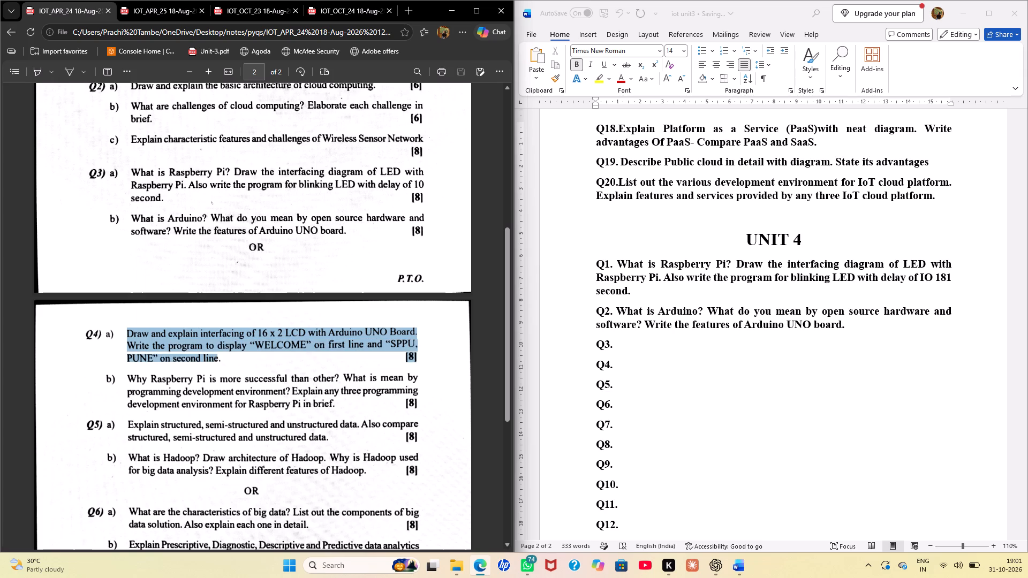
{"action": "left_click_drag", "start_coordinate": [252, 365], "coordinate": [249, 363]}
{"action": "key", "text": "ctrl+c"}
{"action": "left_click", "coordinate": [619, 341]}
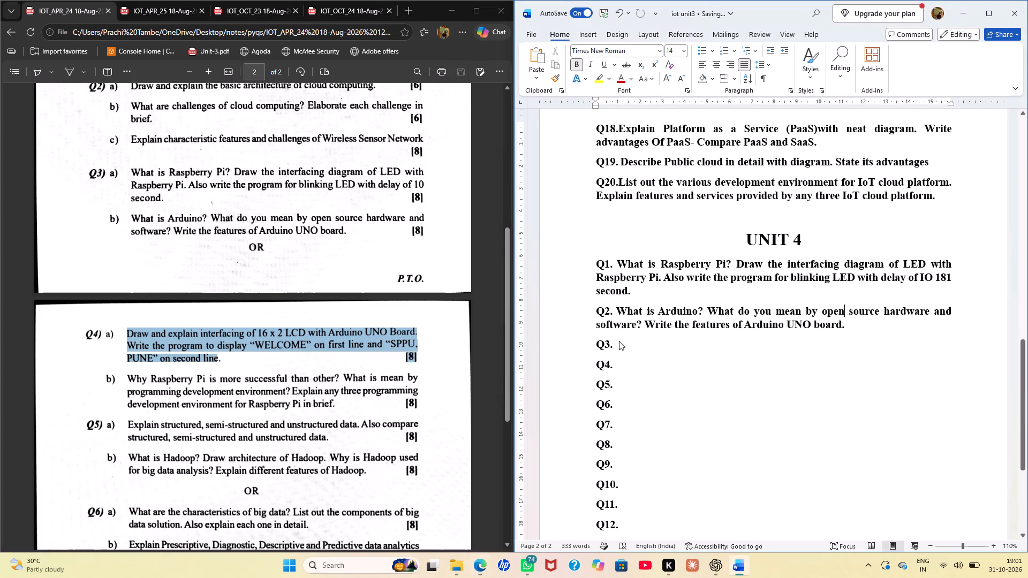
{"action": "left_click", "coordinate": [619, 344]}
{"action": "key", "text": "ctrl+v"}
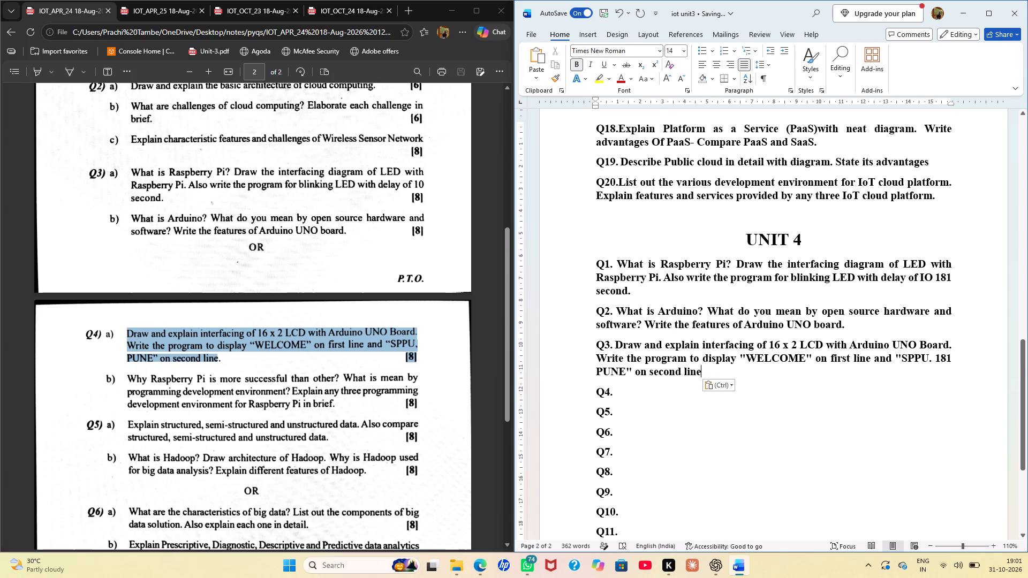
Copy the question on Raspberry Pi's success and programming development environments from Q4 b) of the IOT_APR_24 paper in Edge.
{"action": "scroll", "coordinate": [619, 344], "scroll_direction": "down", "scroll_amount": 1}
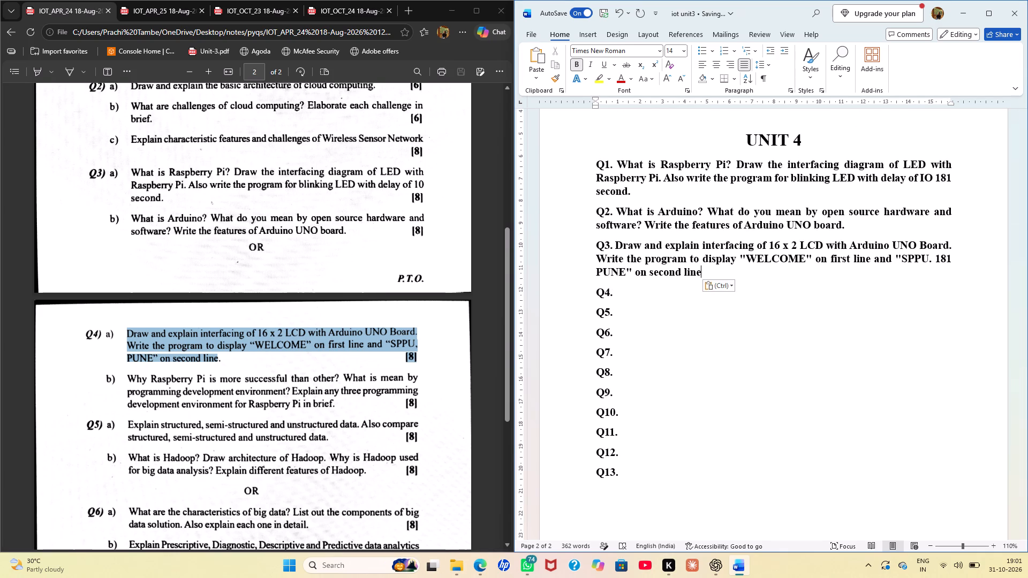
{"action": "left_click_drag", "start_coordinate": [336, 406], "coordinate": [126, 379]}
{"action": "left_click_drag", "start_coordinate": [126, 379], "coordinate": [341, 407]}
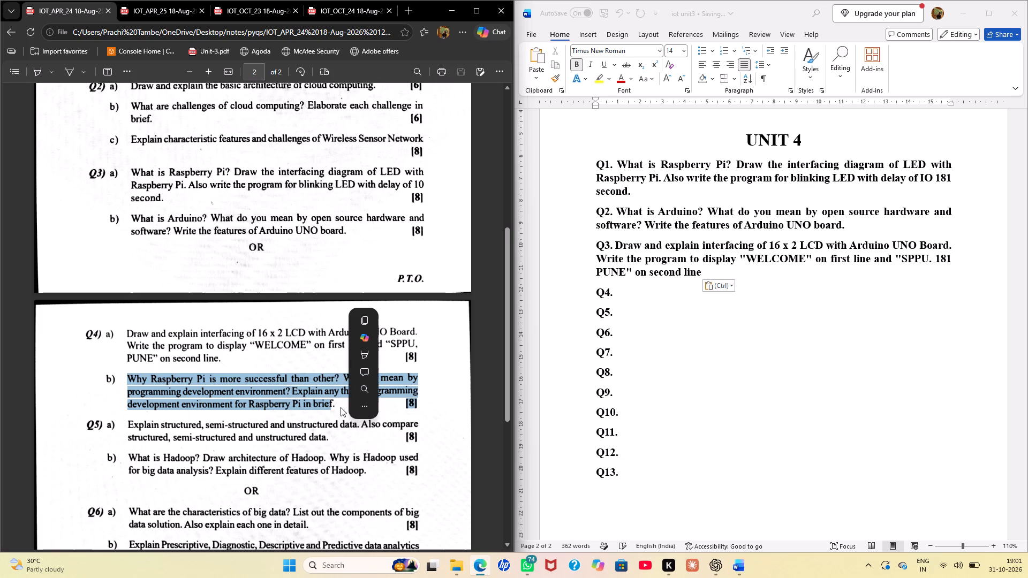
{"action": "key", "text": "ctrl+c"}
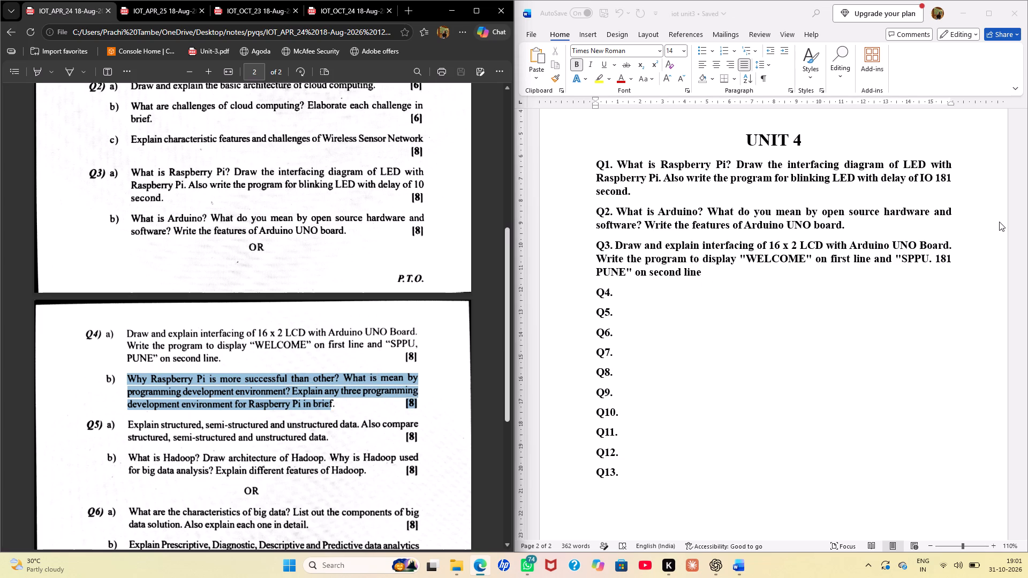
Delete the stray 181 before "second" in Q1. of Unit 4 in Word.
{"action": "left_click", "coordinate": [952, 177]}
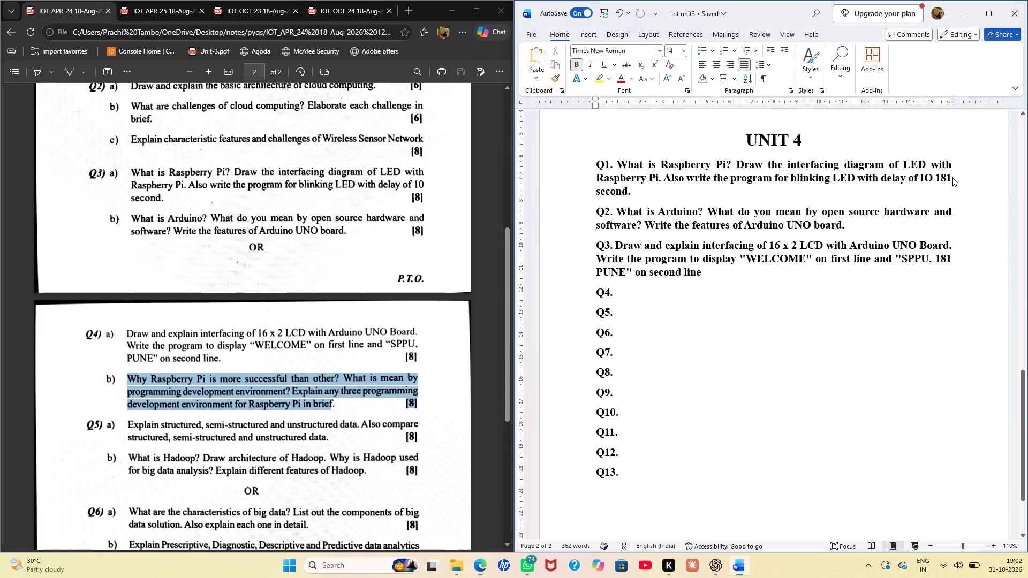
{"action": "left_click", "coordinate": [953, 178]}
{"action": "key", "text": "BackSpace"}
{"action": "key", "text": "BackSpace"}
{"action": "key", "text": "BackSpace"}
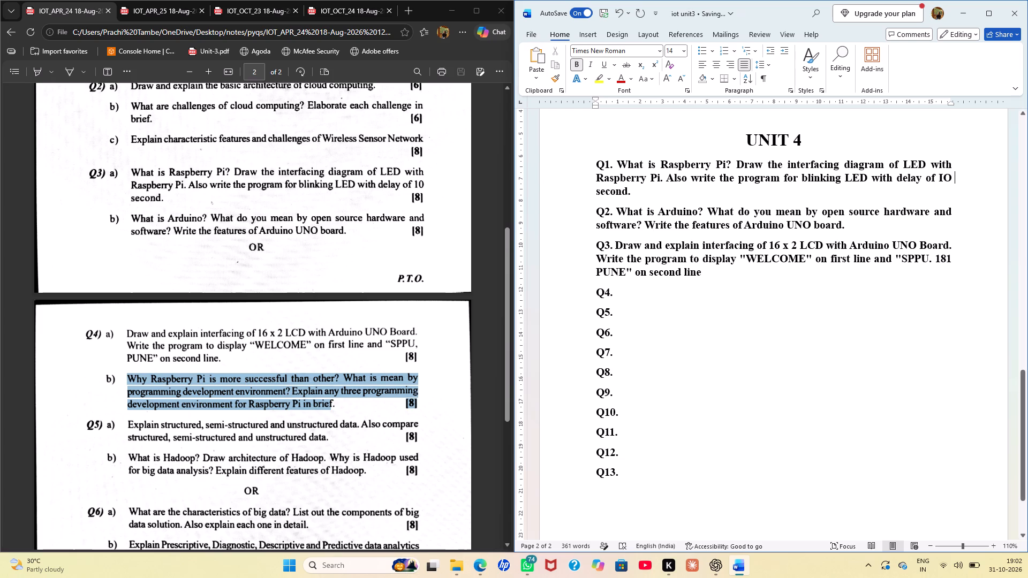
Paste the copied Raspberry Pi question after the Q4. label in Unit 4, separated by a space.
{"action": "left_click", "coordinate": [621, 293]}
{"action": "key", "text": "space"}
{"action": "key", "text": "ctrl+v"}
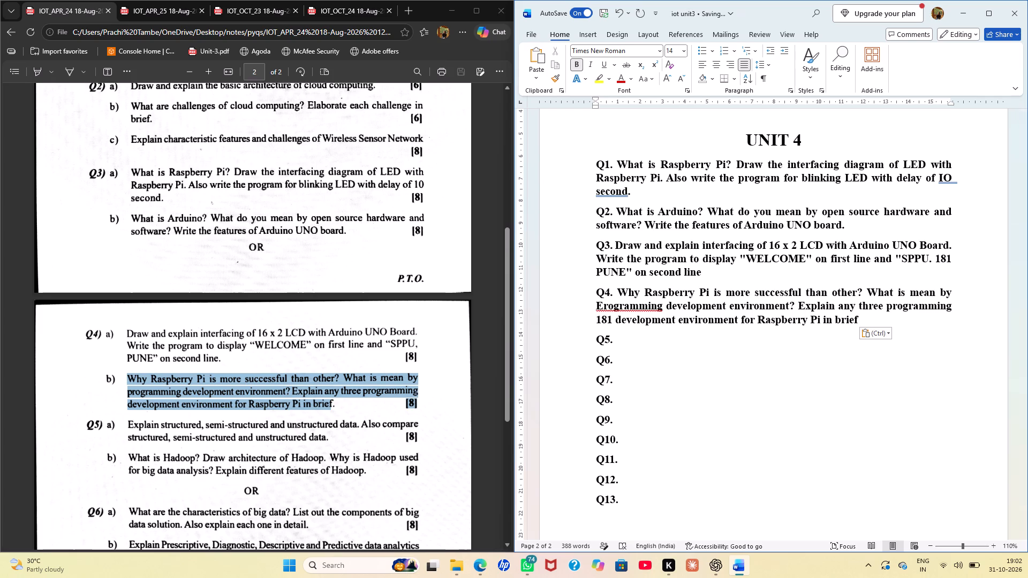
In Q4., correct the misread word after "What is mean by" to "Programming" and delete the stray 181 before "development".
{"action": "left_click", "coordinate": [602, 307]}
{"action": "key", "text": "BackSpace"}
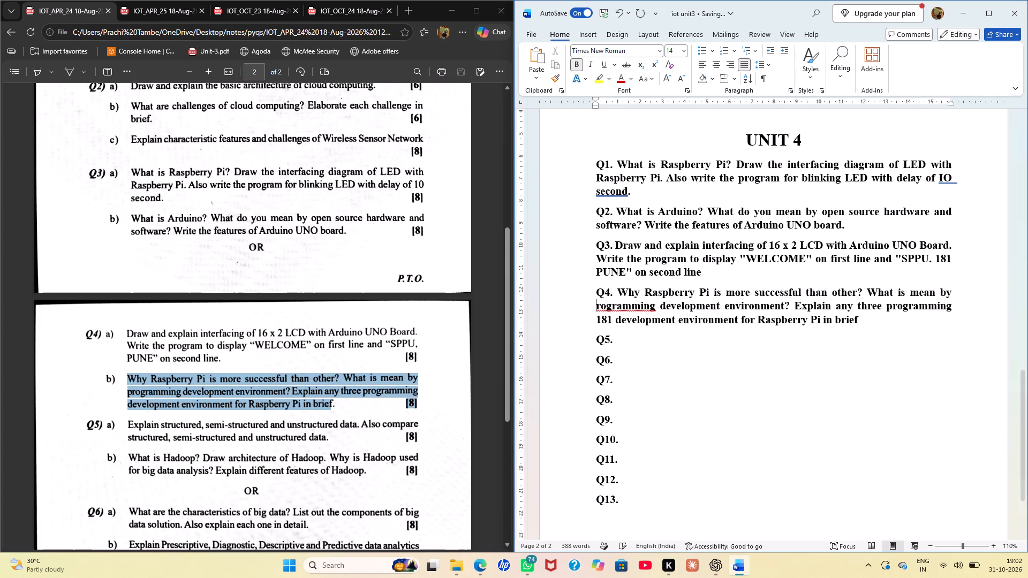
{"action": "key", "text": "p"}
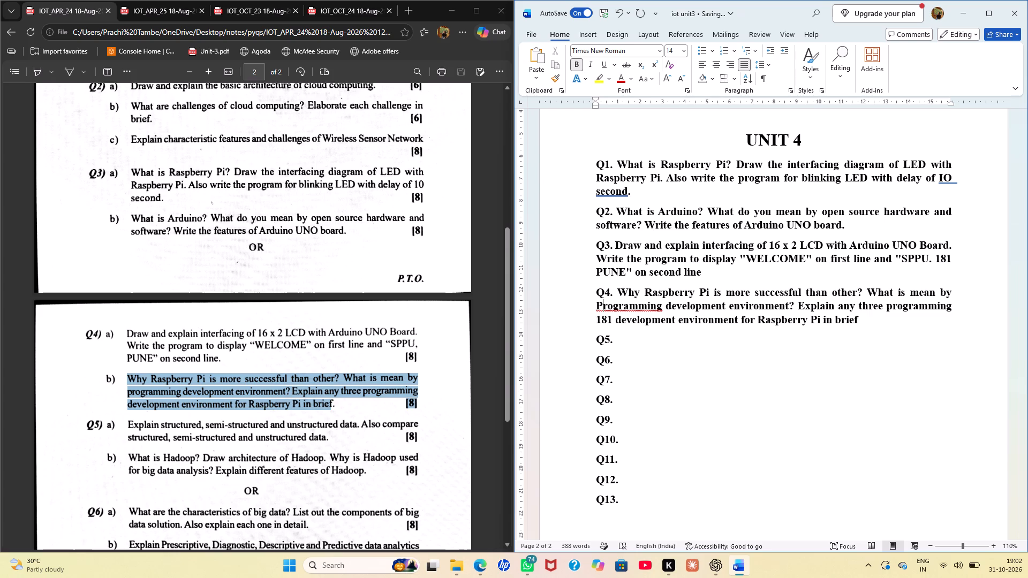
{"action": "left_click", "coordinate": [612, 322]}
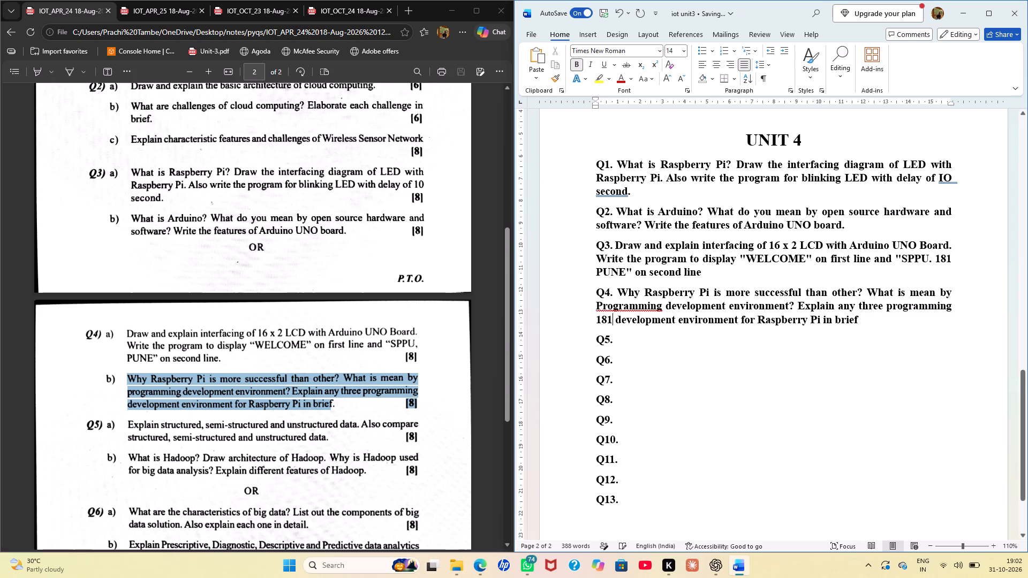
{"action": "key", "text": "BackSpace"}
{"action": "key", "text": "BackSpace"}
{"action": "key", "text": "BackSpace"}
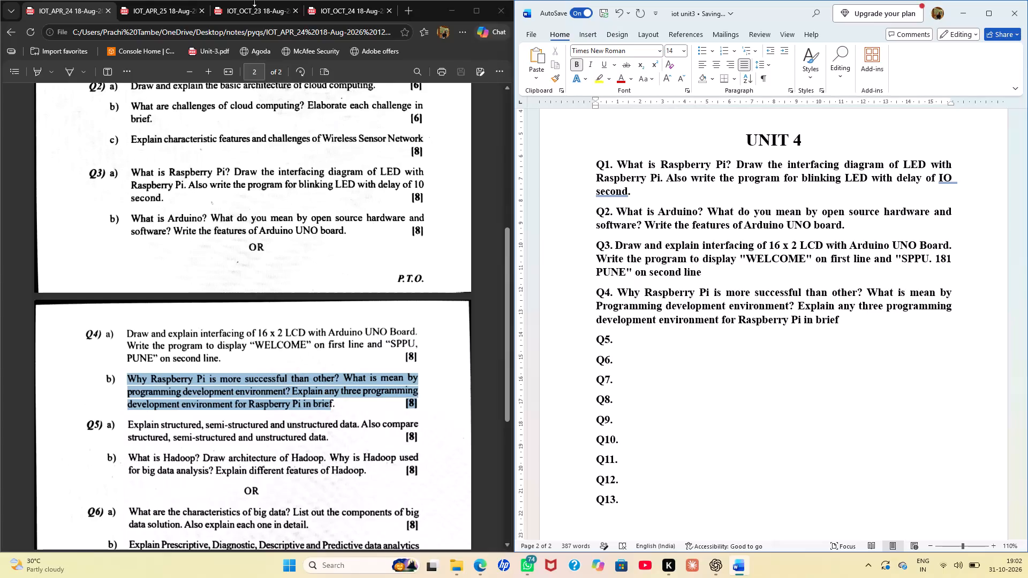
Copy the Arduino UNO and LM 35 temperature sensor question from Q3 b) of the IOT_APR_25 paper in Edge to Q5. in Word.
{"action": "left_click", "coordinate": [172, 9]}
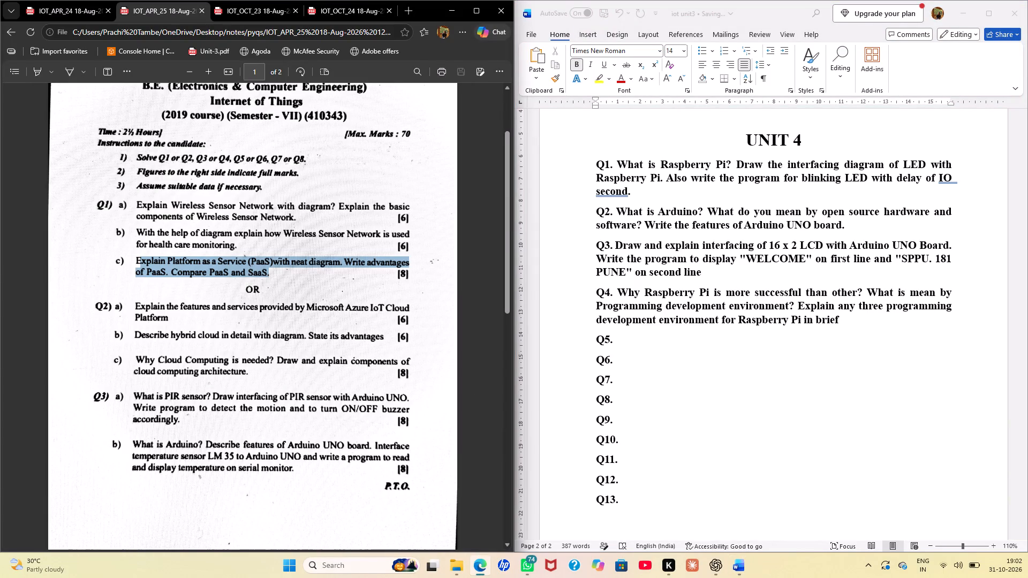
{"action": "scroll", "coordinate": [168, 344], "scroll_direction": "down", "scroll_amount": 2}
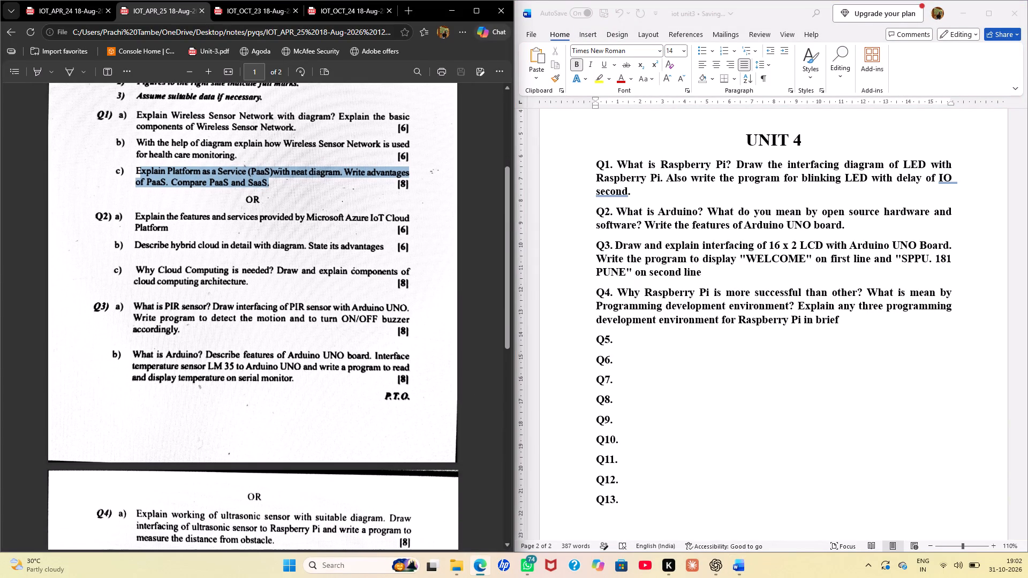
{"action": "scroll", "coordinate": [168, 344], "scroll_direction": "down", "scroll_amount": 2}
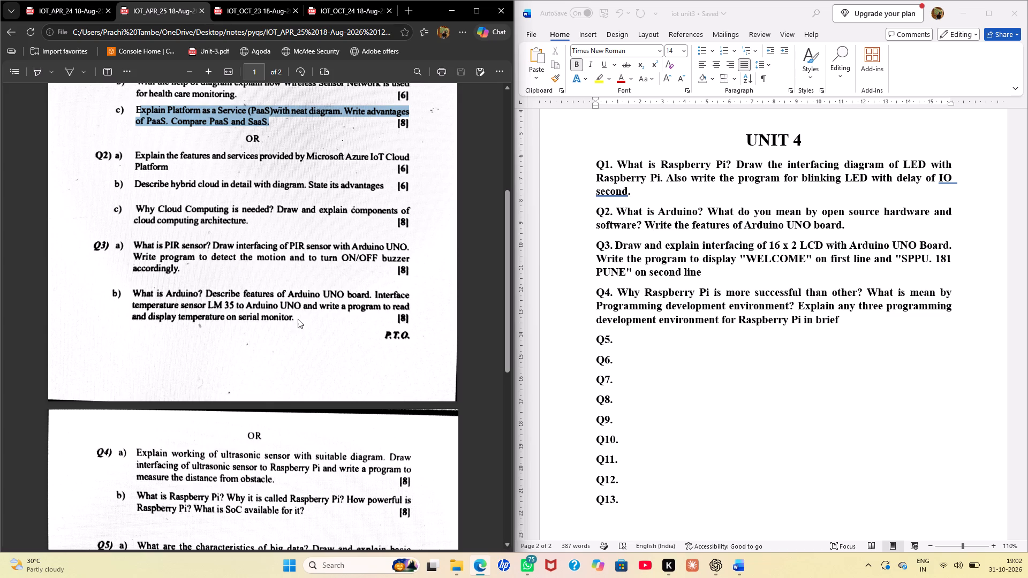
{"action": "left_click_drag", "start_coordinate": [295, 318], "coordinate": [131, 288]}
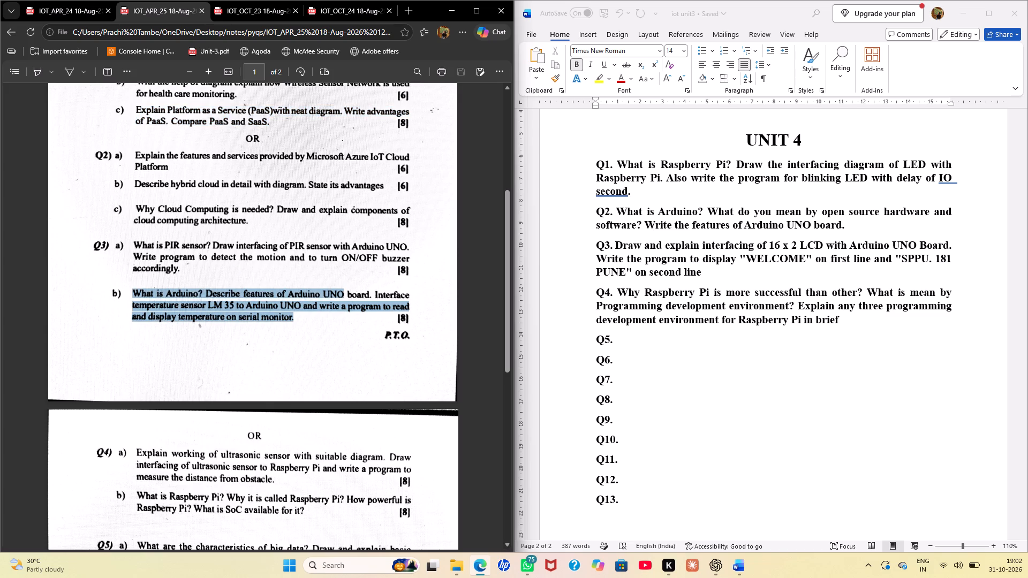
{"action": "left_click_drag", "start_coordinate": [131, 288], "coordinate": [402, 294]}
{"action": "left_click_drag", "start_coordinate": [402, 294], "coordinate": [372, 301]}
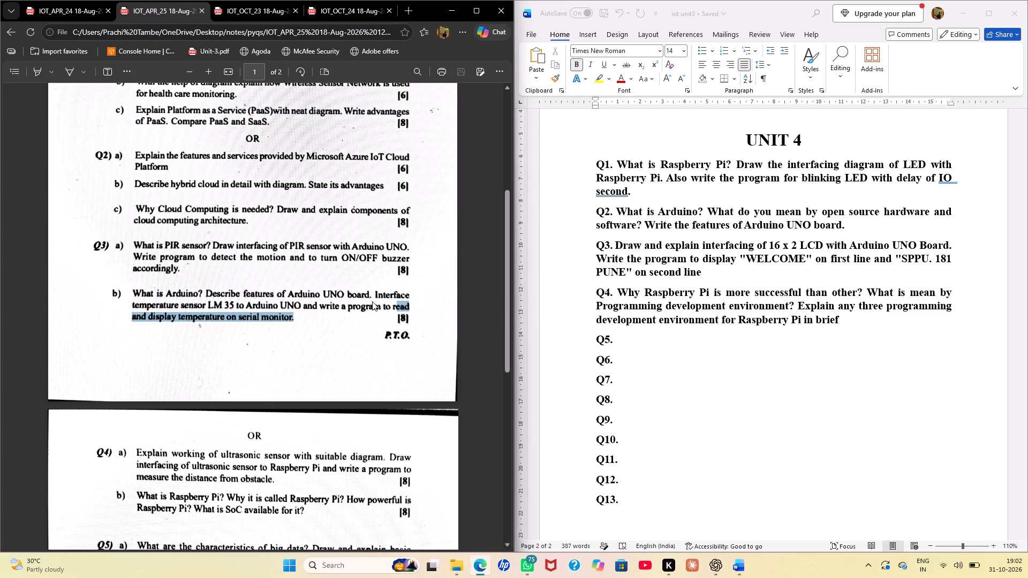
{"action": "left_click_drag", "start_coordinate": [372, 301], "coordinate": [300, 316]}
{"action": "left_click", "coordinate": [300, 316]}
{"action": "left_click_drag", "start_coordinate": [293, 318], "coordinate": [136, 293]}
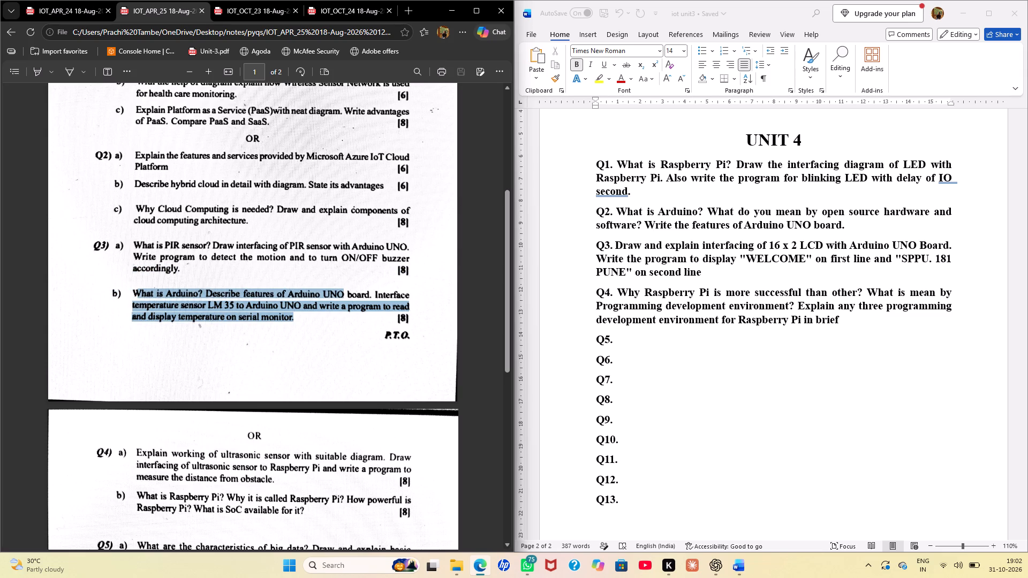
{"action": "left_click_drag", "start_coordinate": [136, 293], "coordinate": [137, 294]}
{"action": "left_click", "coordinate": [137, 294]}
{"action": "left_click_drag", "start_coordinate": [132, 291], "coordinate": [332, 326]}
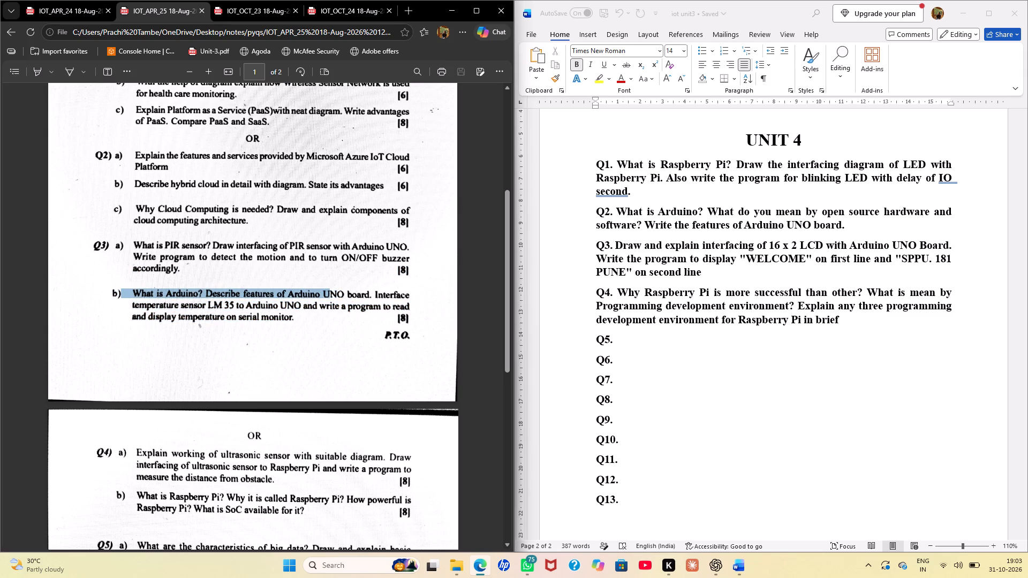
{"action": "left_click_drag", "start_coordinate": [332, 326], "coordinate": [301, 324]}
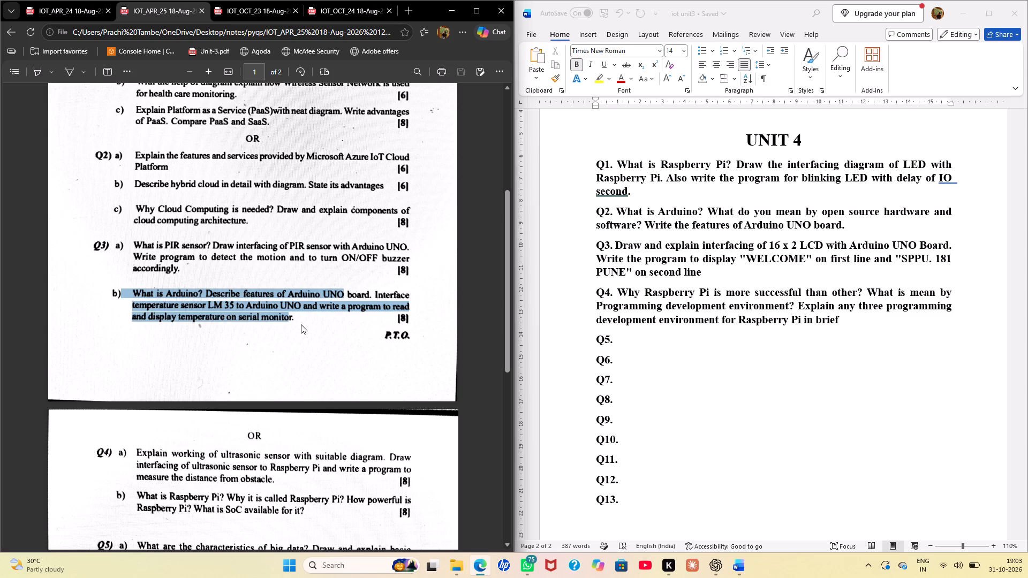
{"action": "key", "text": "ctrl+c"}
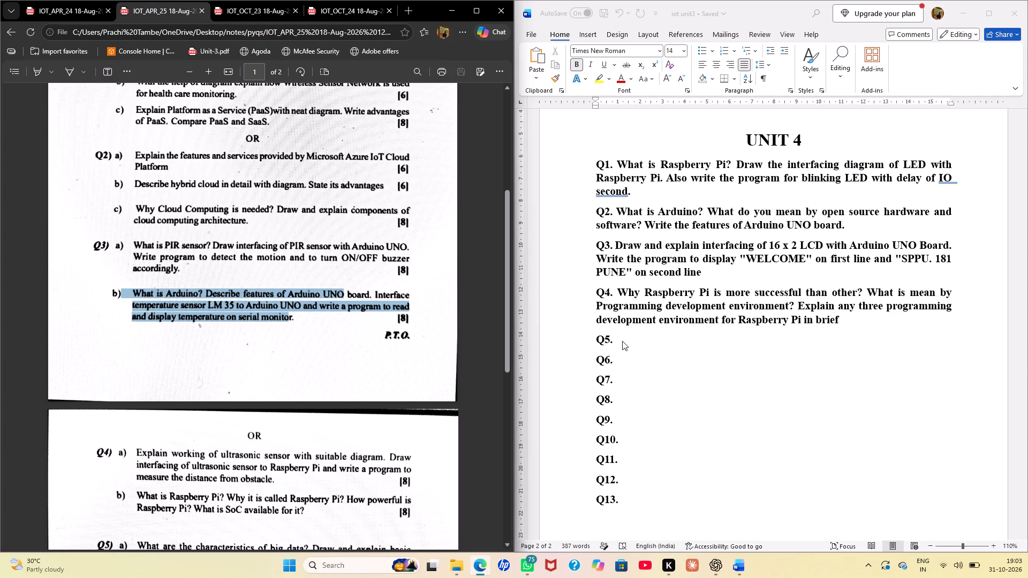
{"action": "left_click", "coordinate": [622, 341]}
{"action": "left_click", "coordinate": [619, 340]}
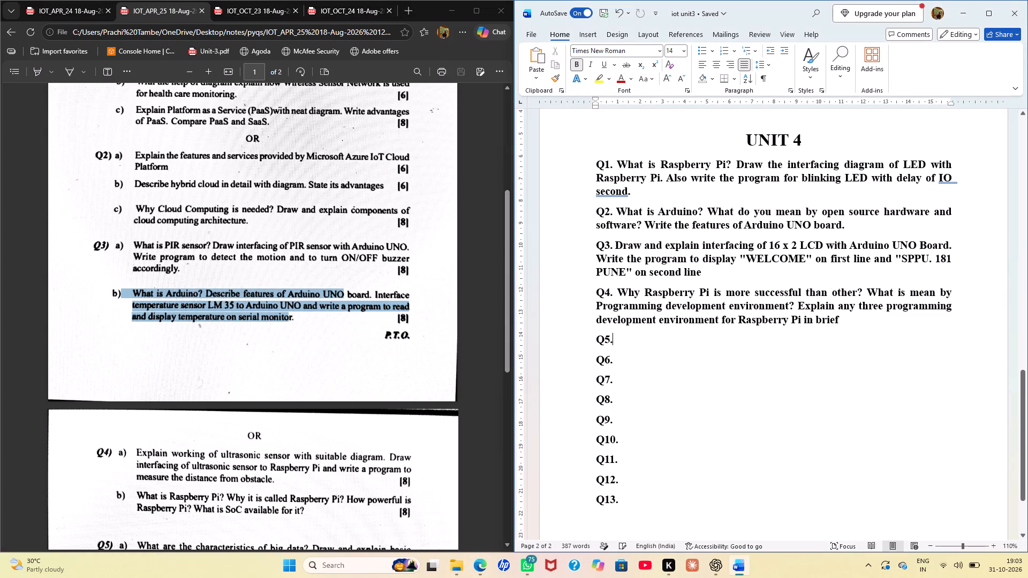
{"action": "key", "text": "ctrl+v"}
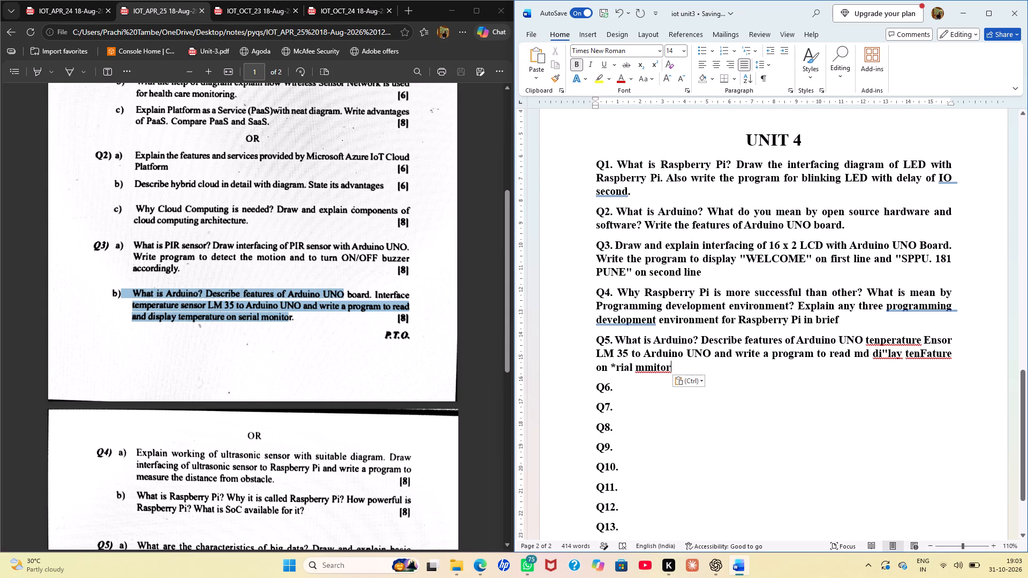
Accept the spelling suggestion "temperature" for the misspelled word after "Arduino UNO" in Q5.
{"action": "left_click", "coordinate": [904, 339]}
{"action": "right_click", "coordinate": [904, 339]}
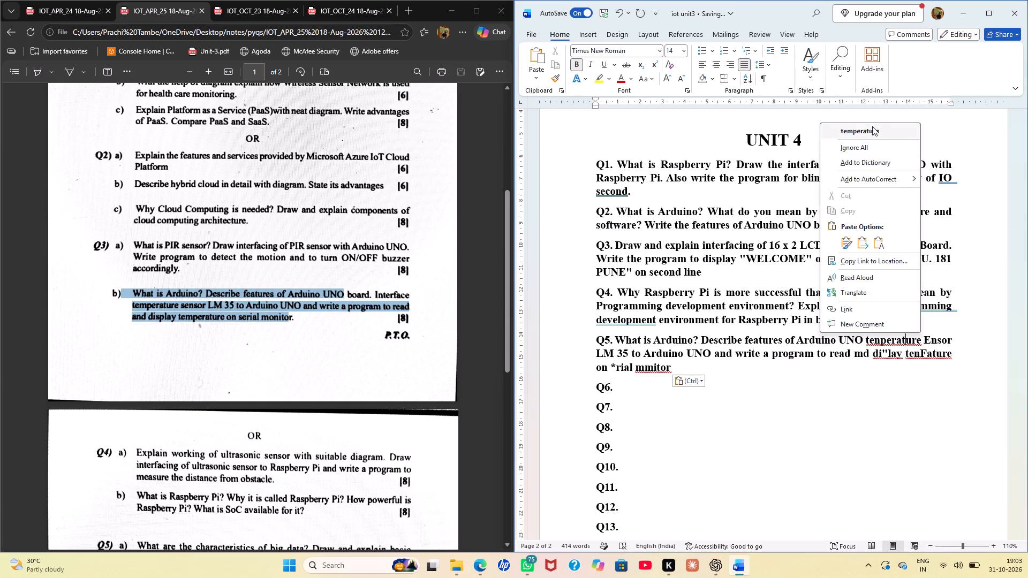
{"action": "left_click", "coordinate": [870, 131]}
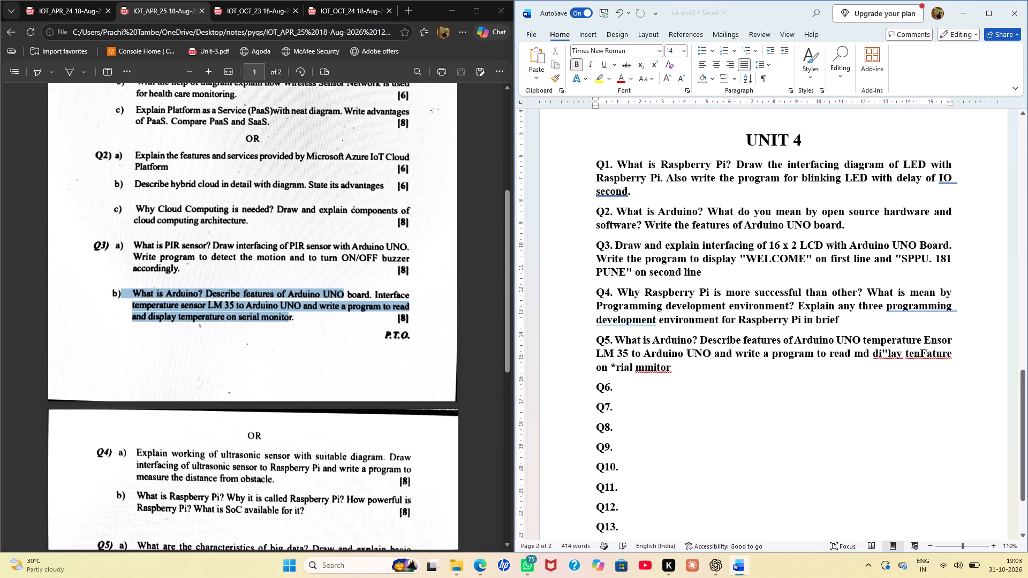
Insert the missing words "board. interface" between "Arduino UNO" and "temperature" in Q5.
{"action": "left_click", "coordinate": [860, 341]}
{"action": "key", "text": "space"}
{"action": "type", "text": "vo"}
{"action": "key", "text": "BackSpace"}
{"action": "key", "text": "BackSpace"}
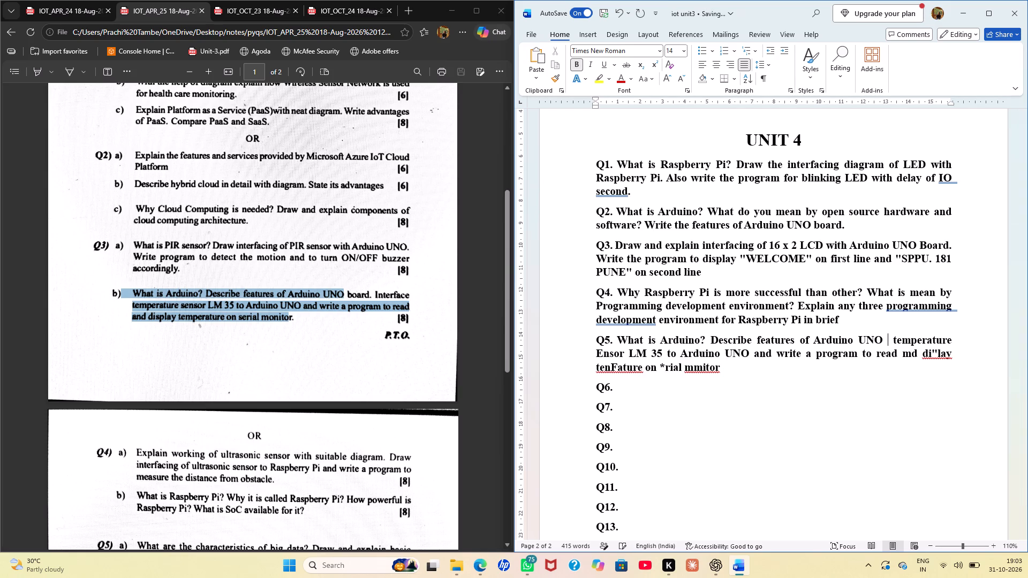
{"action": "type", "text": "bo"}
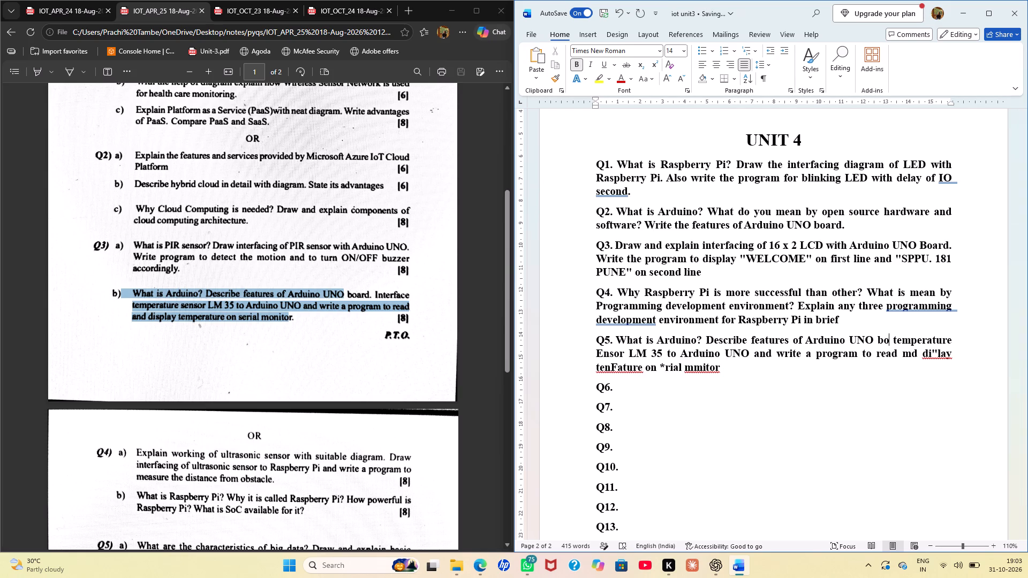
{"action": "type", "text": "ard"}
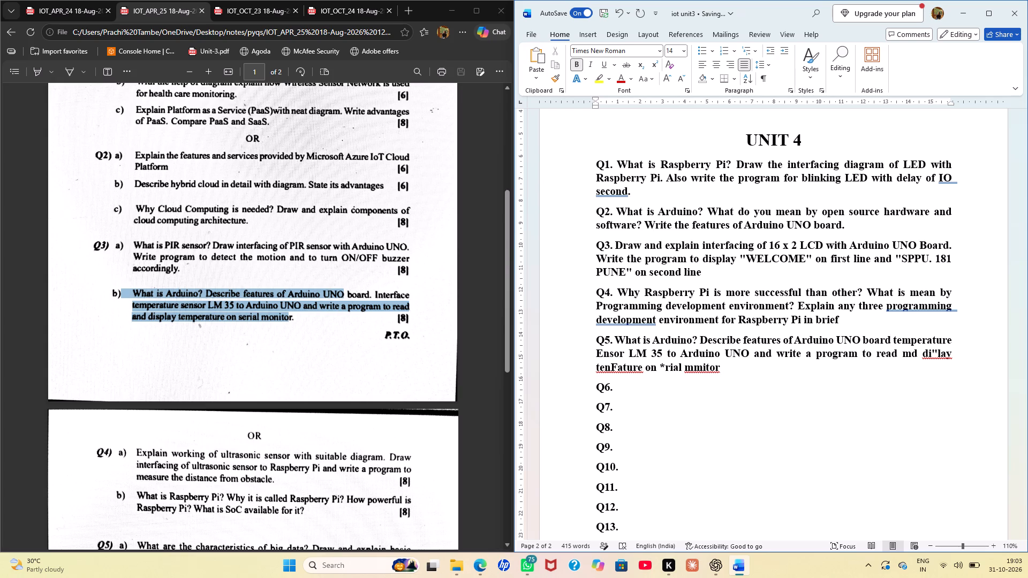
{"action": "key", "text": "period"}
{"action": "type", "text": "In"}
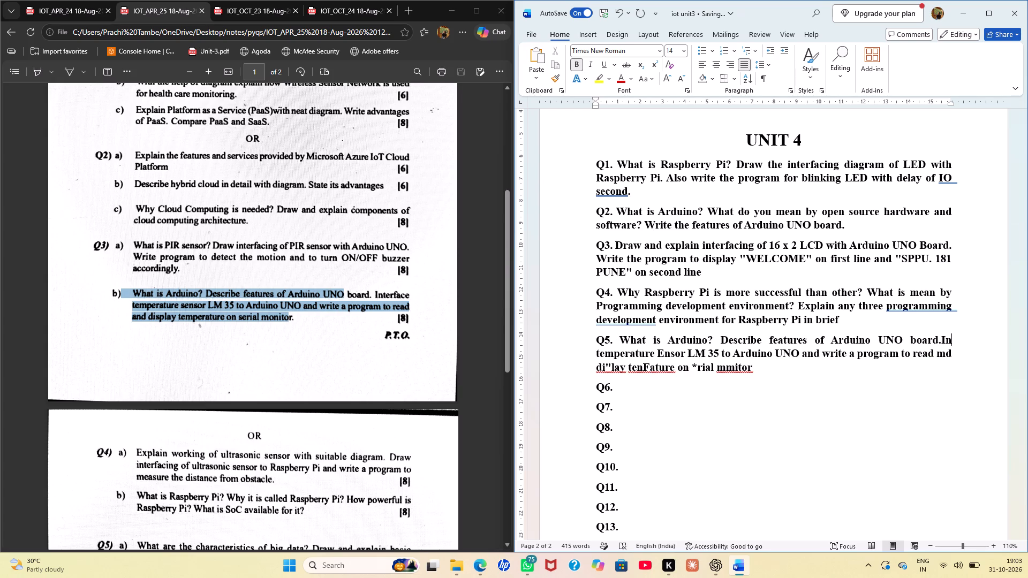
{"action": "key", "text": "BackSpace"}
{"action": "key", "text": "BackSpace"}
{"action": "key", "text": "space"}
{"action": "type", "text": "interface"}
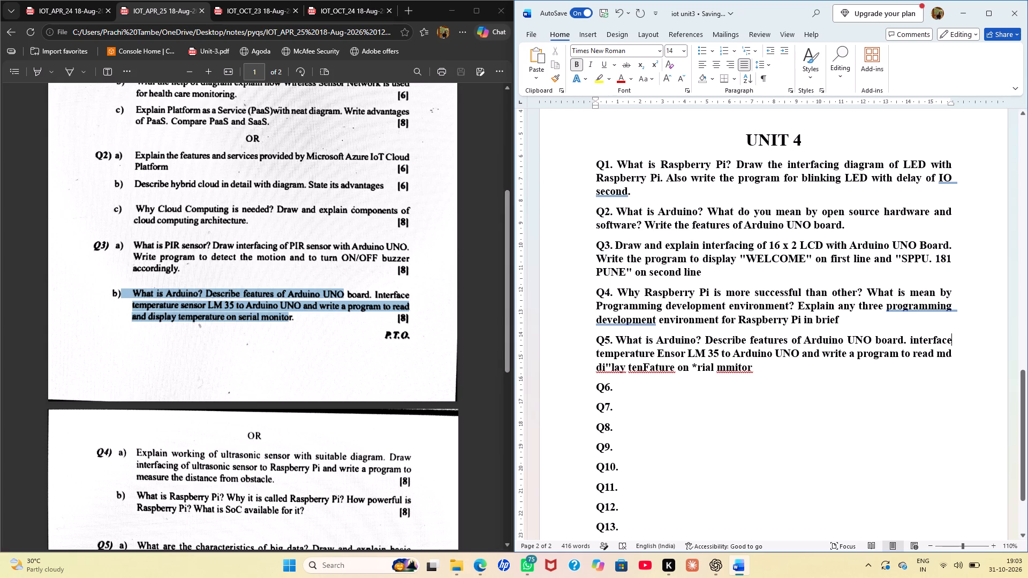
In Q5., correct the misread word before "LM 35" to "sensor" and the one after "program to read" to "and".
{"action": "left_click", "coordinate": [663, 356]}
{"action": "key", "text": "BackSpace"}
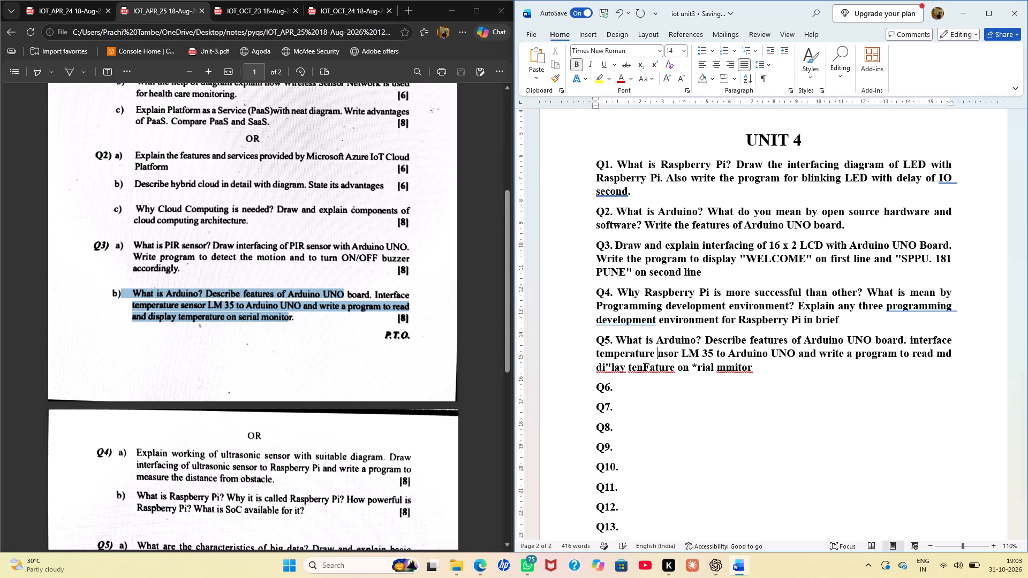
{"action": "type", "text": "se"}
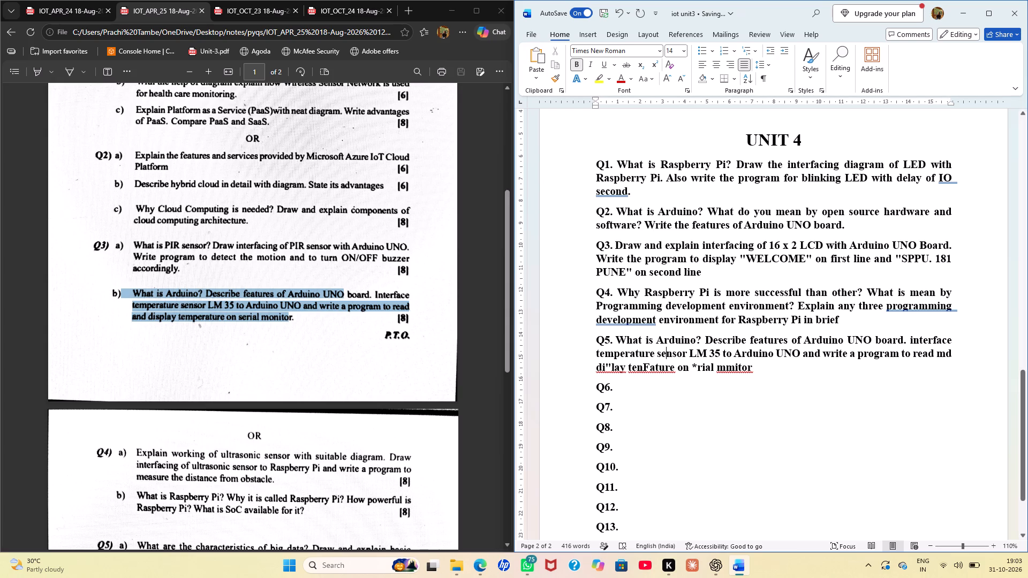
{"action": "left_click", "coordinate": [947, 357]}
{"action": "key", "text": "BackSpace"}
{"action": "type", "text": "an"}
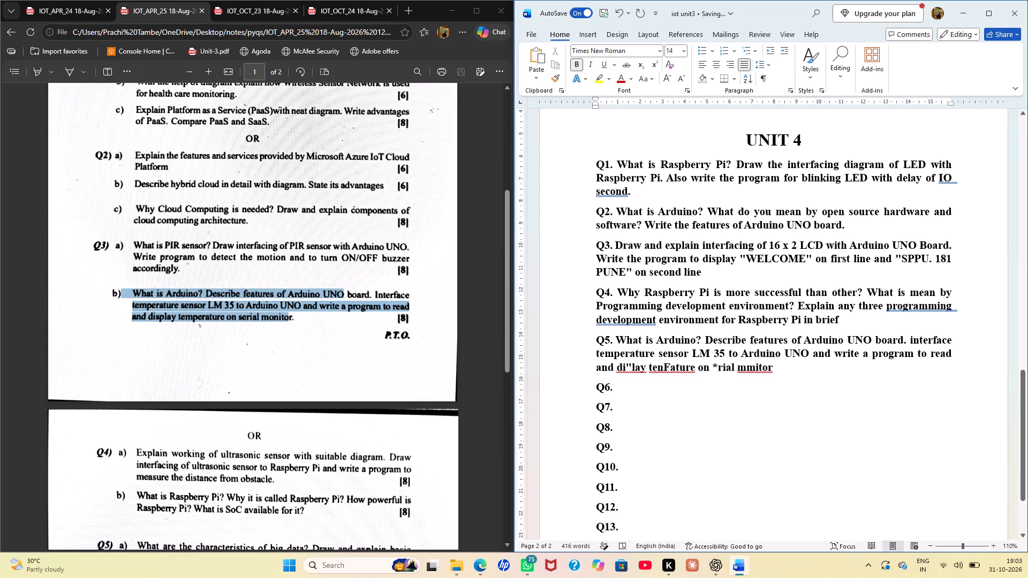
In Q5., correct the two misread words before "on" in the last line to "display" and "temperature", reusing "temperature" from the line above.
{"action": "left_click", "coordinate": [629, 366]}
{"action": "key", "text": "BackSpace"}
{"action": "key", "text": "s"}
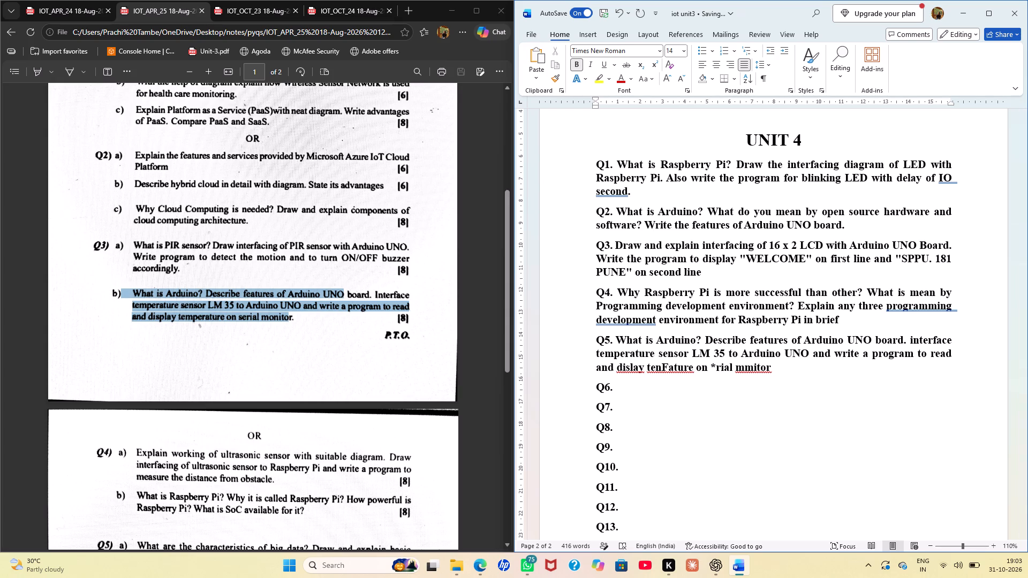
{"action": "key", "text": "p"}
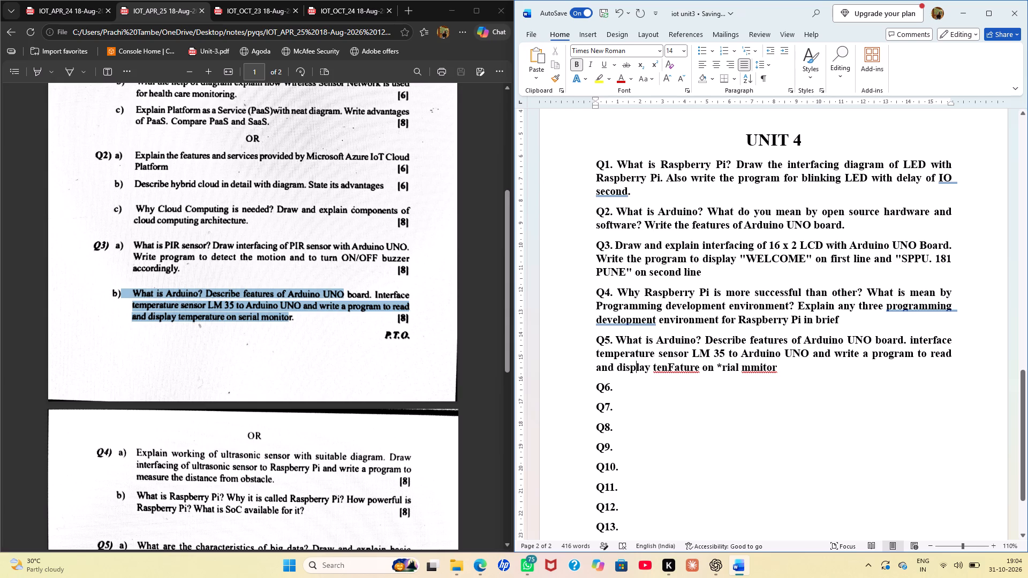
{"action": "left_click", "coordinate": [675, 372]}
{"action": "right_click", "coordinate": [675, 372]}
{"action": "left_click_drag", "start_coordinate": [722, 443], "coordinate": [683, 371]}
{"action": "left_click", "coordinate": [698, 368]}
{"action": "left_click_drag", "start_coordinate": [655, 351], "coordinate": [593, 353]}
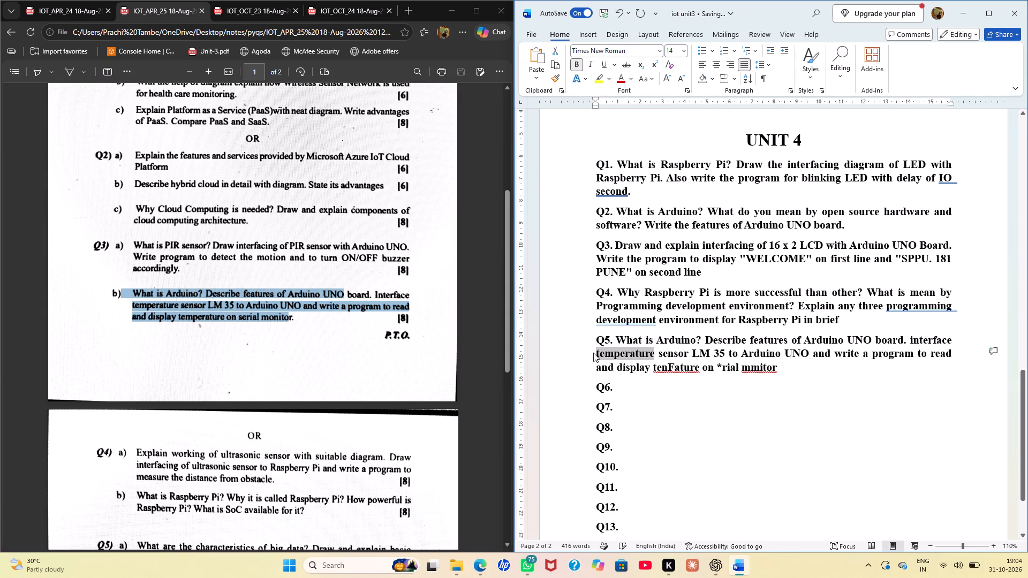
{"action": "key", "text": "ctrl+c"}
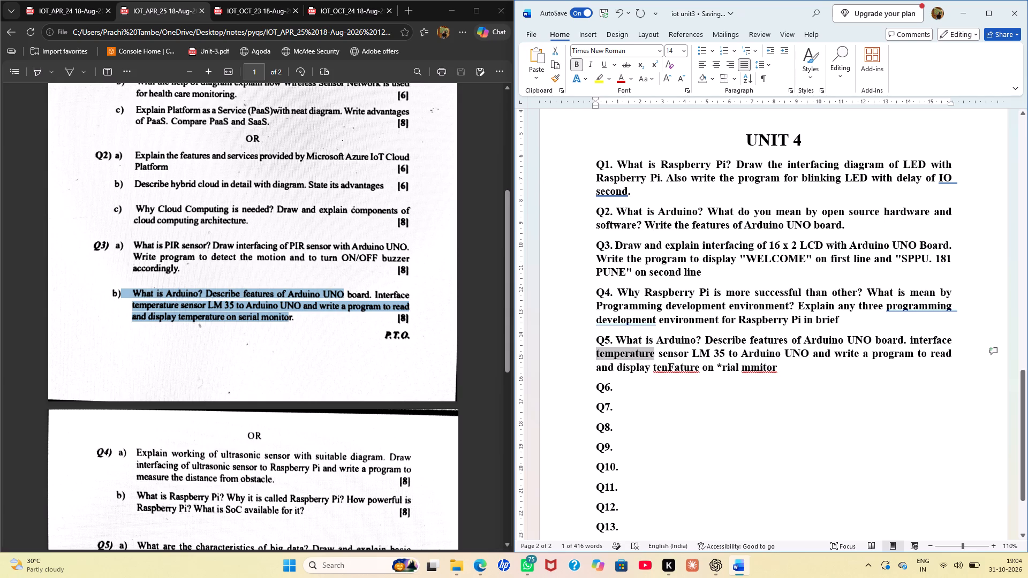
{"action": "left_click_drag", "start_coordinate": [701, 364], "coordinate": [654, 369]}
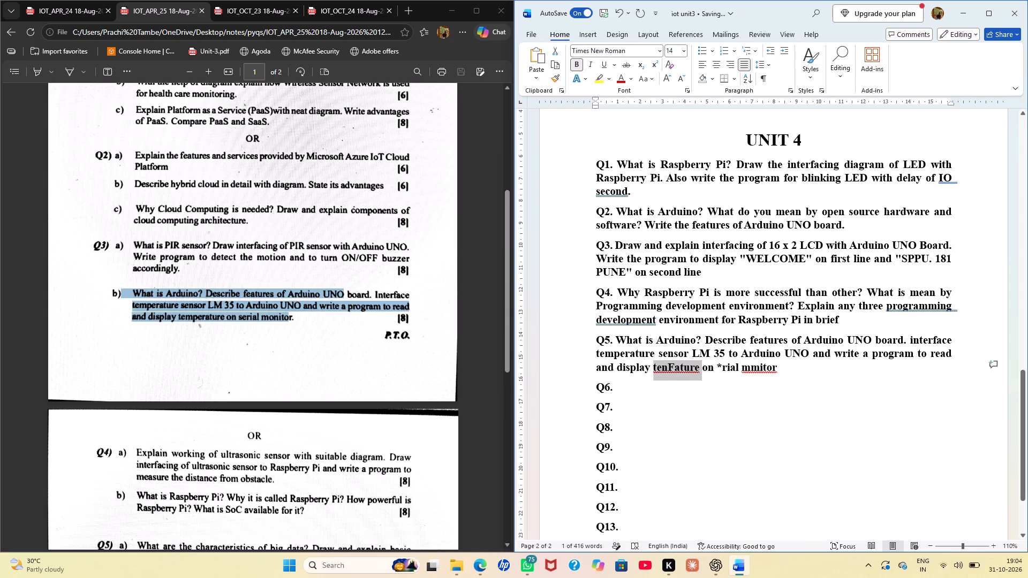
{"action": "left_click_drag", "start_coordinate": [654, 369], "coordinate": [652, 369]}
{"action": "key", "text": "ctrl+v"}
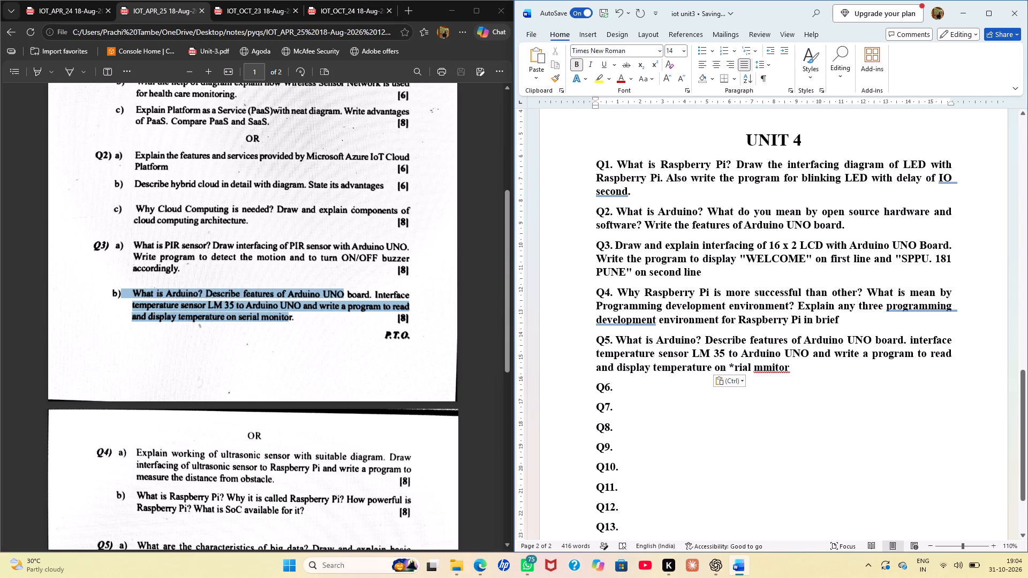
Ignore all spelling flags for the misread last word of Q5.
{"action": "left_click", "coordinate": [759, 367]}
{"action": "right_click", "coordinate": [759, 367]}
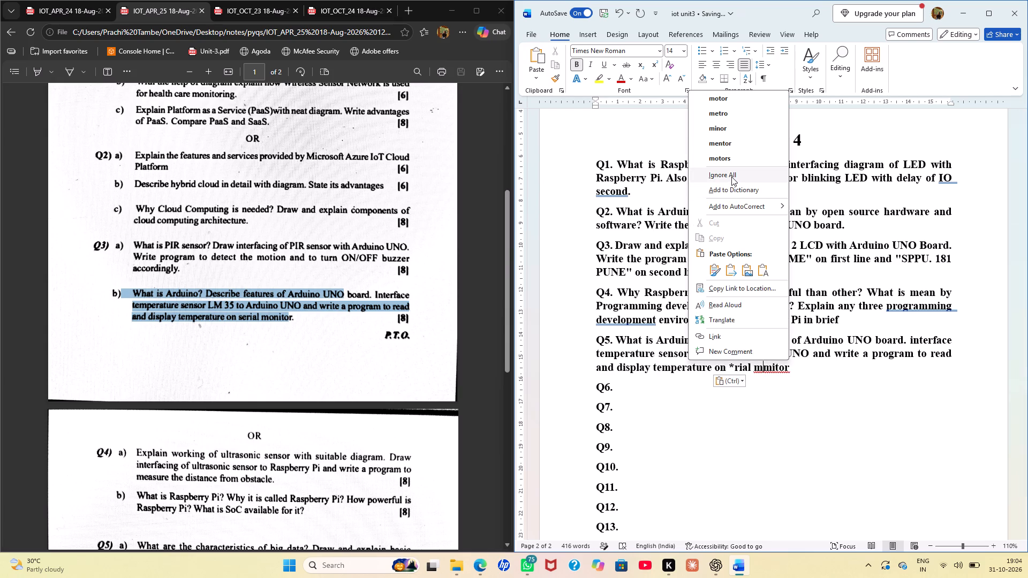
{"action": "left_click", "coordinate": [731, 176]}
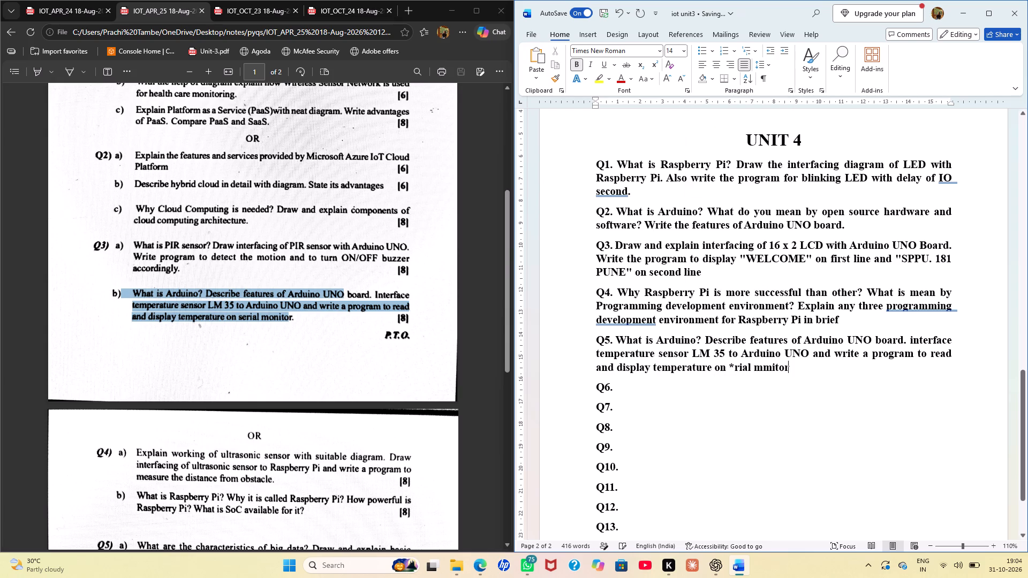
Replace the two misread words at the end of Q5. with "serial monitor".
{"action": "left_click", "coordinate": [791, 374]}
{"action": "key", "text": "BackSpace"}
{"action": "key", "text": "BackSpace"}
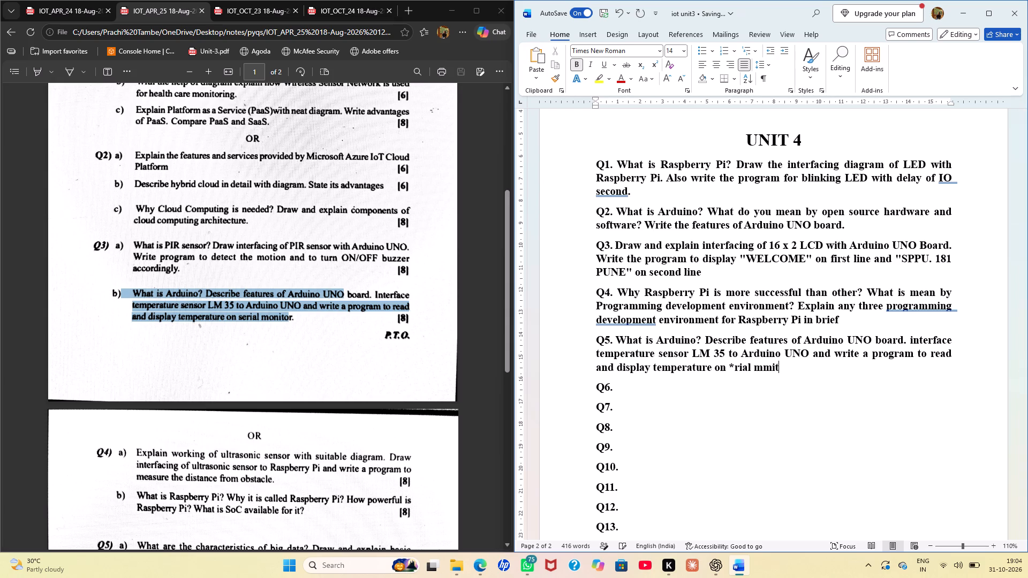
{"action": "key", "text": "BackSpace"}
{"action": "key", "text": "BackSpace"}
{"action": "key", "text": "BackSpace"}
{"action": "key", "text": "BackSpace"}
{"action": "key", "text": "BackSpace"}
{"action": "key", "text": "BackSpace"}
{"action": "key", "text": "BackSpace"}
{"action": "key", "text": "BackSpace"}
{"action": "key", "text": "BackSpace"}
{"action": "key", "text": "BackSpace"}
{"action": "type", "text": "se"}
{"action": "type", "text": "rial"}
{"action": "key", "text": "space"}
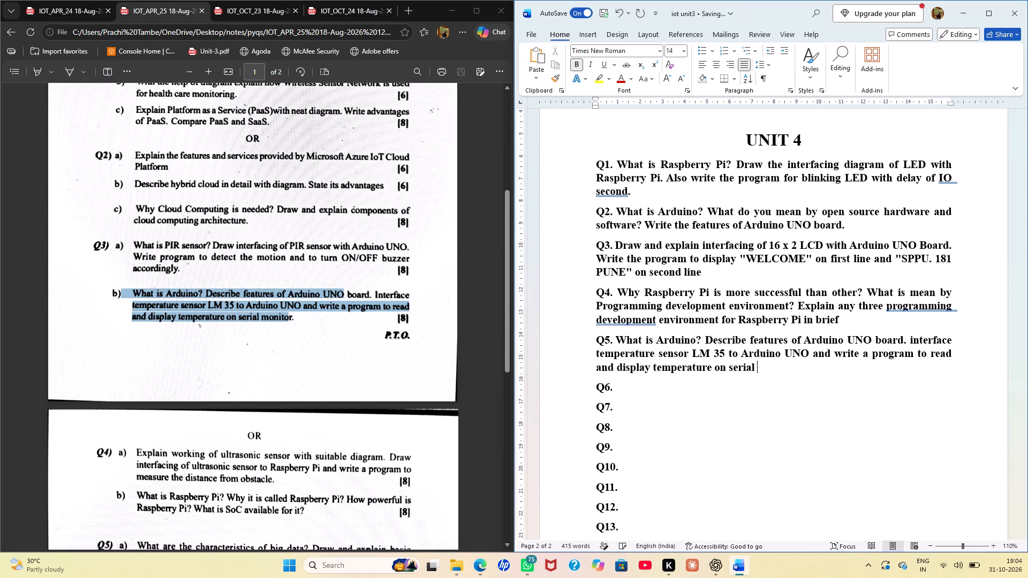
{"action": "type", "text": "monitor"}
Copy the PIR sensor and Arduino UNO question from Q3 a) of the IOT_APR_25 paper in Edge to Q6. in Word.
{"action": "left_click", "coordinate": [182, 272]}
{"action": "left_click_drag", "start_coordinate": [182, 272], "coordinate": [145, 264]}
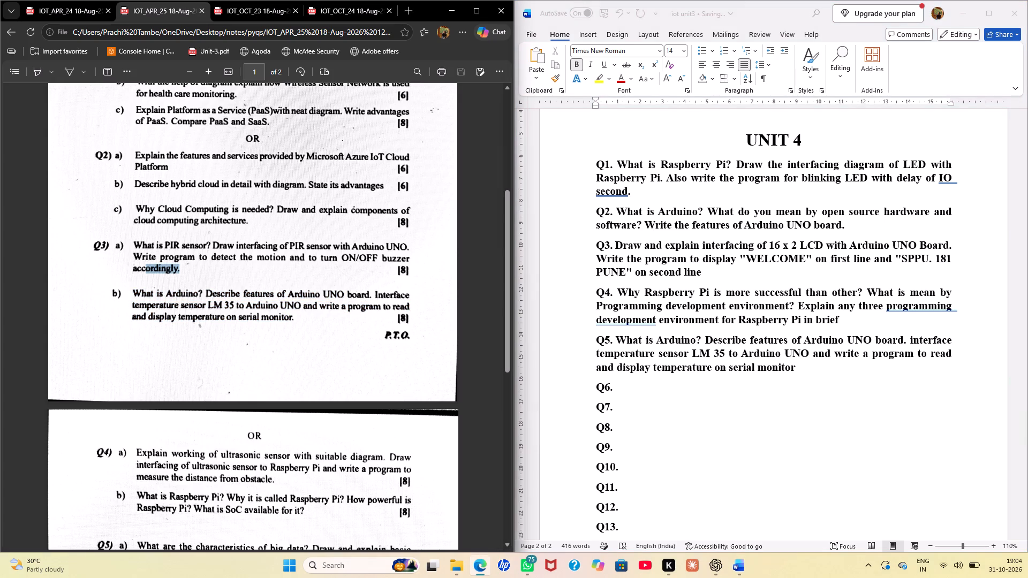
{"action": "left_click_drag", "start_coordinate": [145, 264], "coordinate": [128, 242]}
{"action": "left_click", "coordinate": [128, 242]}
{"action": "left_click_drag", "start_coordinate": [132, 242], "coordinate": [187, 269]}
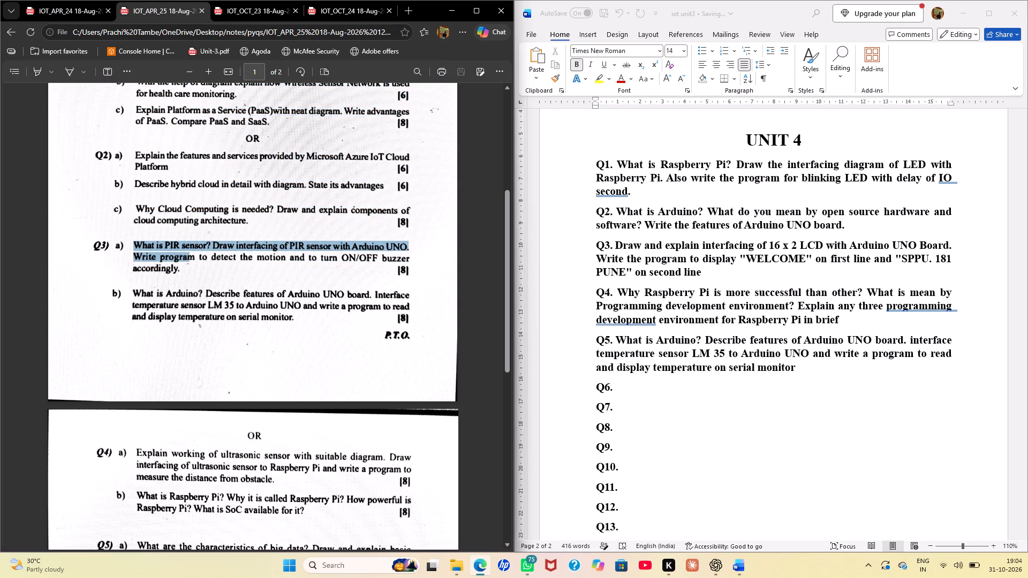
{"action": "left_click_drag", "start_coordinate": [187, 269], "coordinate": [187, 270]}
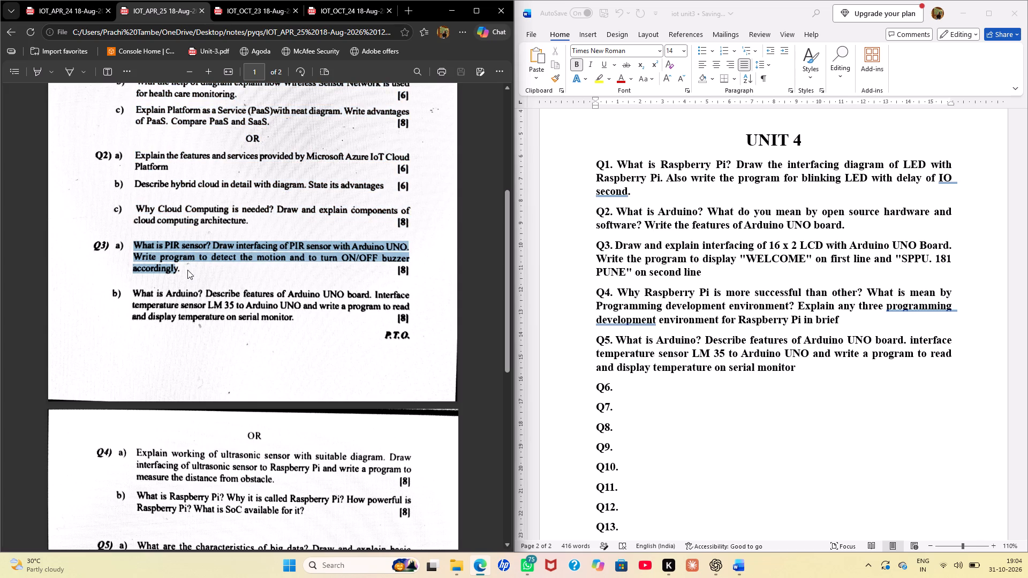
{"action": "key", "text": "ctrl+c"}
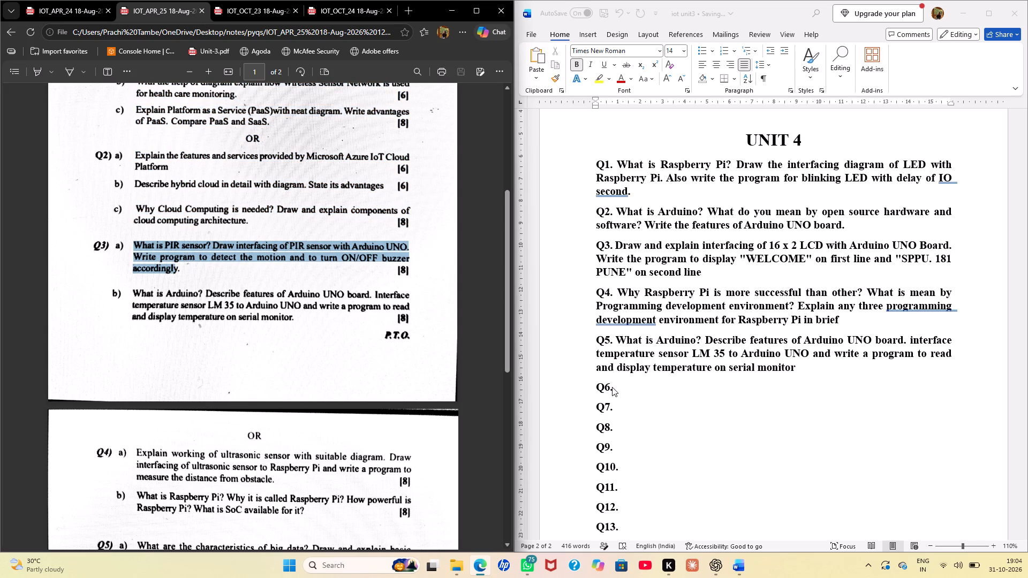
{"action": "left_click", "coordinate": [616, 384]}
{"action": "left_click", "coordinate": [611, 386]}
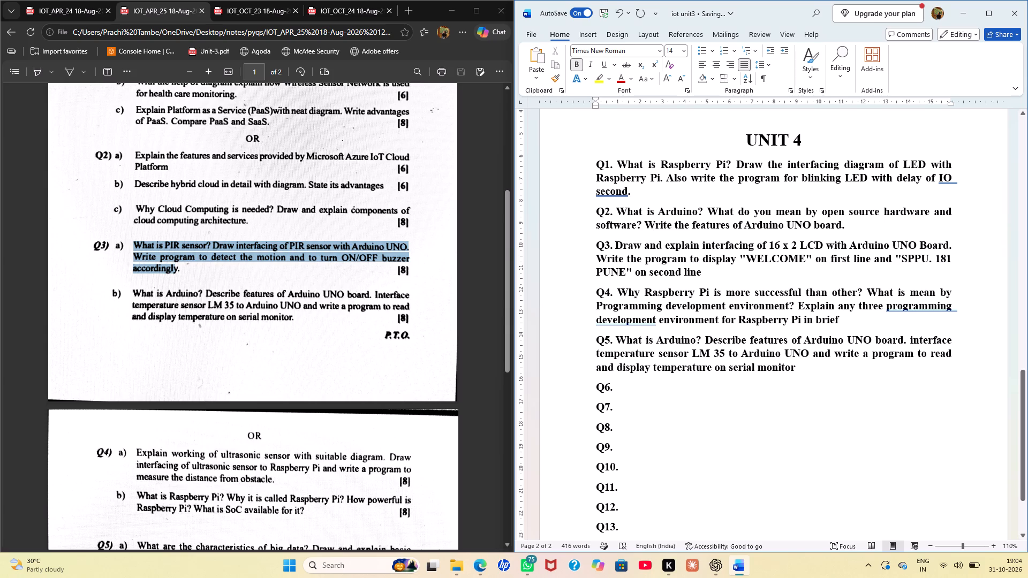
{"action": "key", "text": "space"}
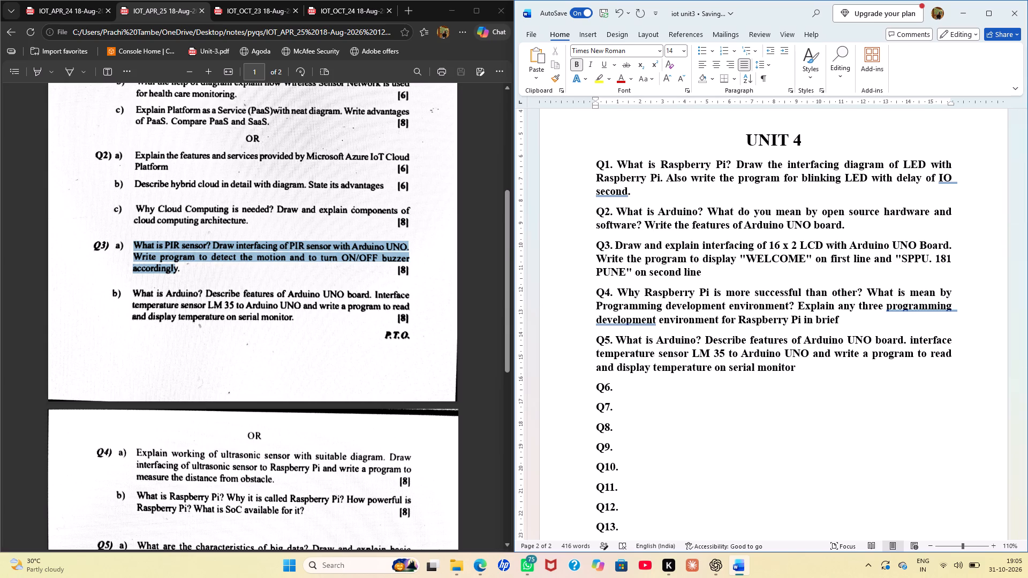
{"action": "key", "text": "ctrl+v"}
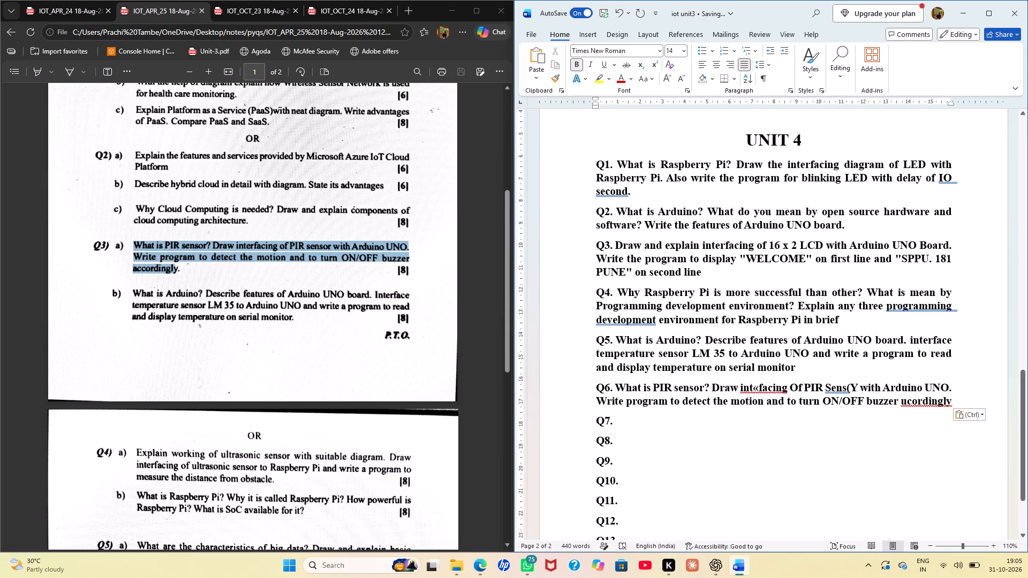
In Q6., correct the misread word after "Draw" to "interfacing" and the last word to "accordingly".
{"action": "left_click", "coordinate": [759, 390]}
{"action": "key", "text": "BackSpace"}
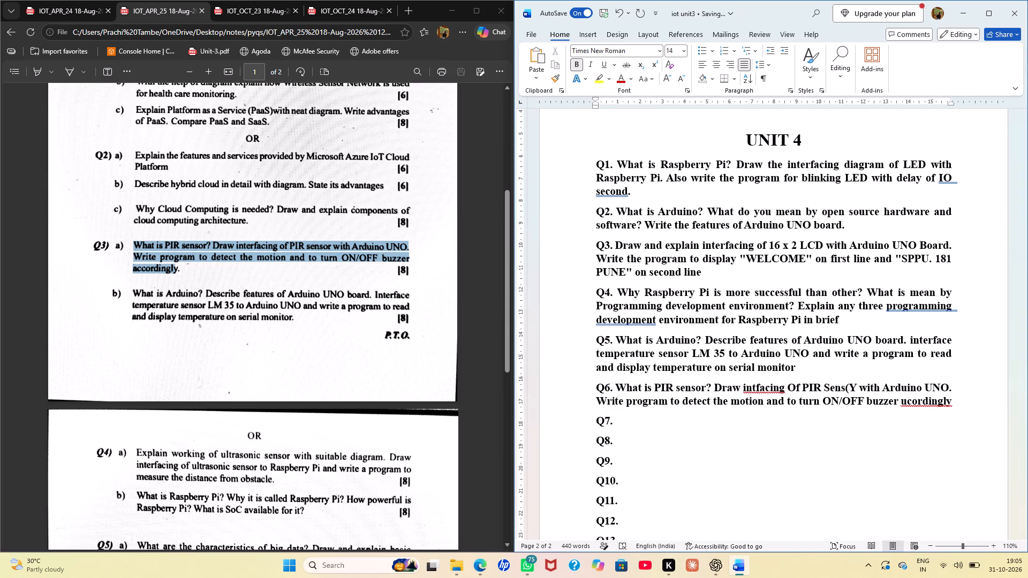
{"action": "key", "text": "e"}
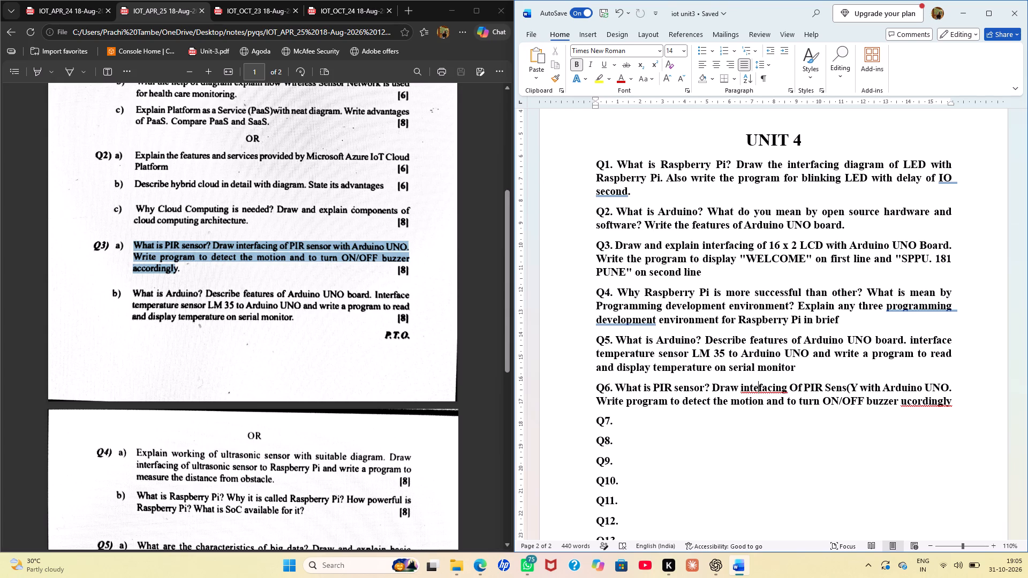
{"action": "key", "text": "r"}
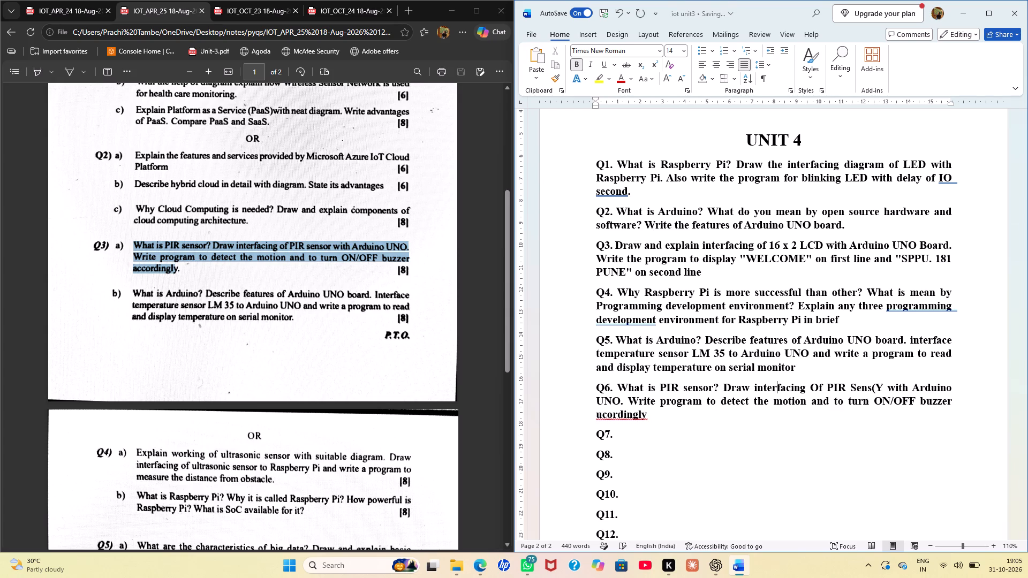
{"action": "left_click_drag", "start_coordinate": [648, 417], "coordinate": [591, 412]}
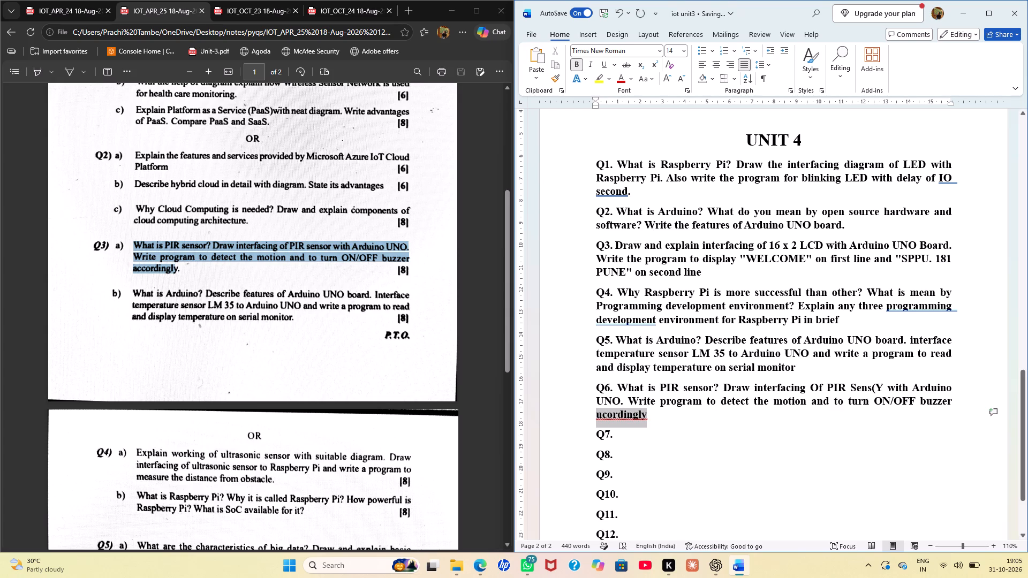
{"action": "left_click_drag", "start_coordinate": [591, 412], "coordinate": [593, 412]}
{"action": "key", "text": "BackSpace"}
{"action": "type", "text": "acc"}
{"action": "type", "text": "or"}
{"action": "type", "text": "dingly"}
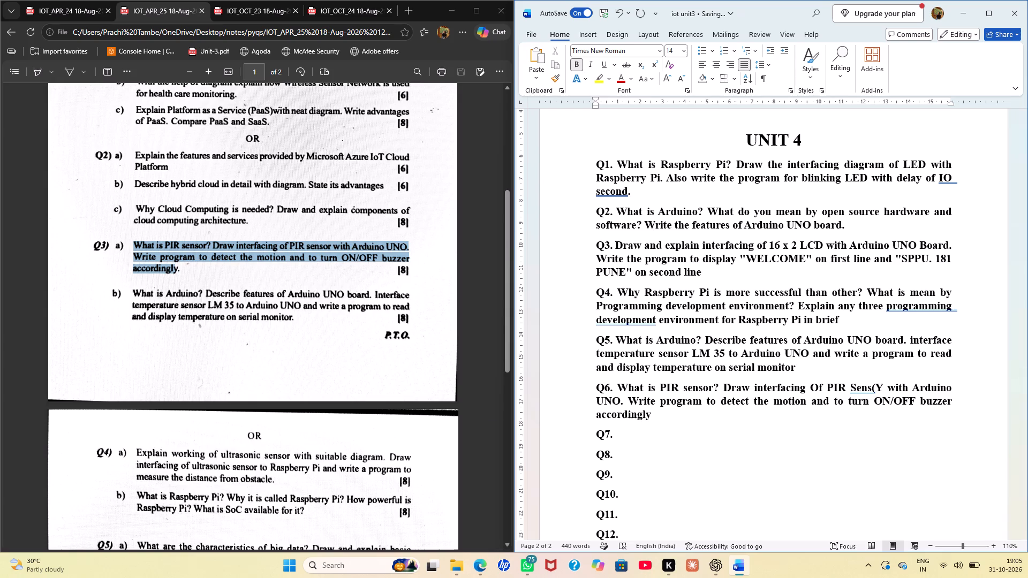
Copy the ultrasonic sensor and Raspberry Pi question from Q4 a) of the IOT_APR_25 paper in Edge to Q7. in Word.
{"action": "scroll", "coordinate": [259, 317], "scroll_direction": "down", "scroll_amount": 1}
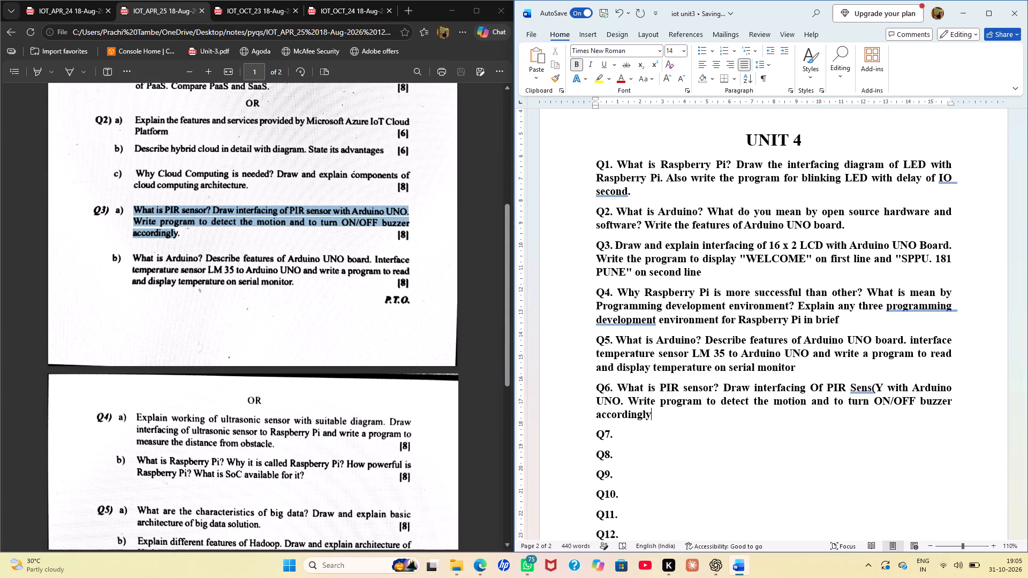
{"action": "scroll", "coordinate": [259, 317], "scroll_direction": "down", "scroll_amount": 2}
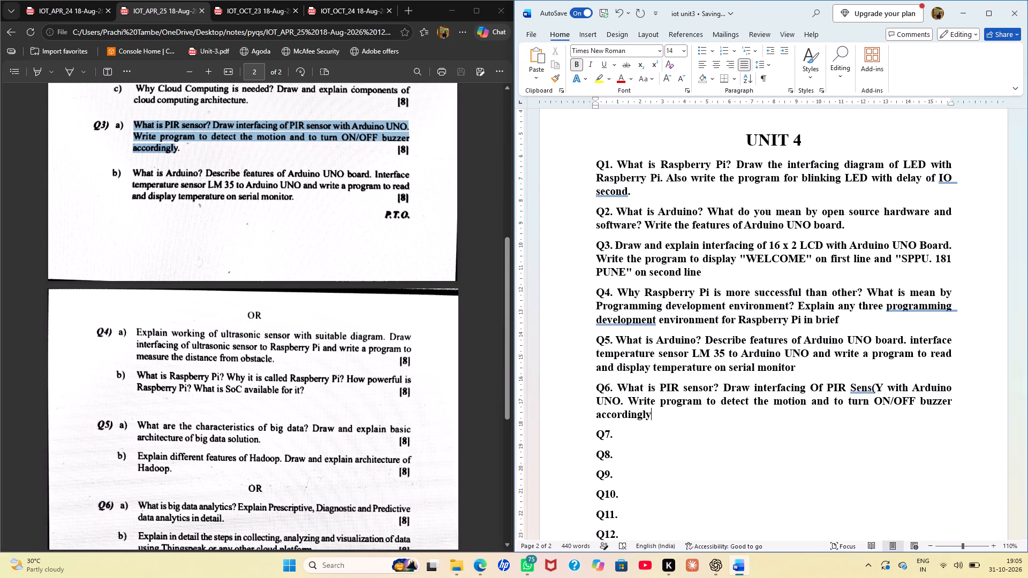
{"action": "left_click_drag", "start_coordinate": [273, 360], "coordinate": [135, 326]}
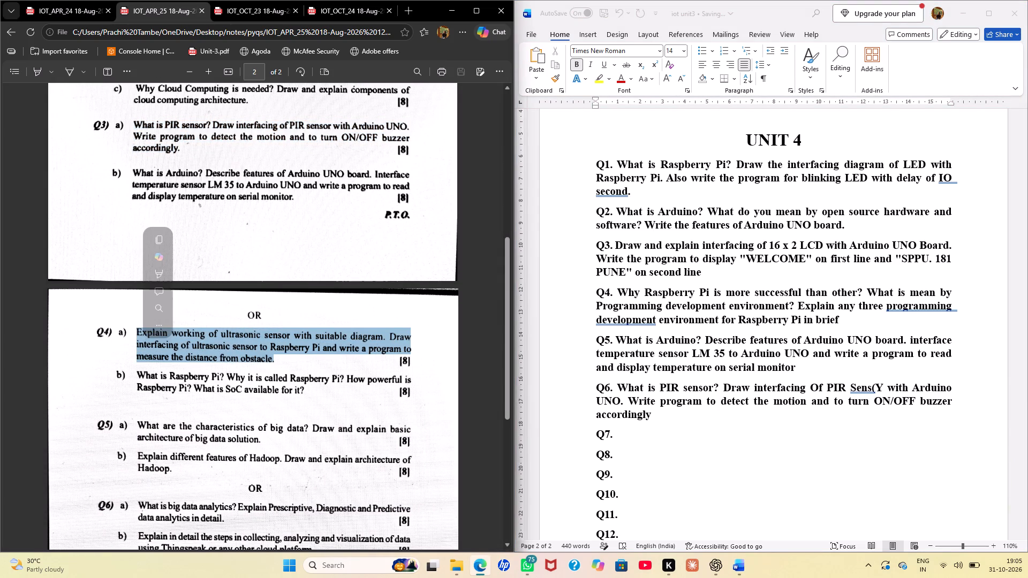
{"action": "key", "text": "ctrl+c"}
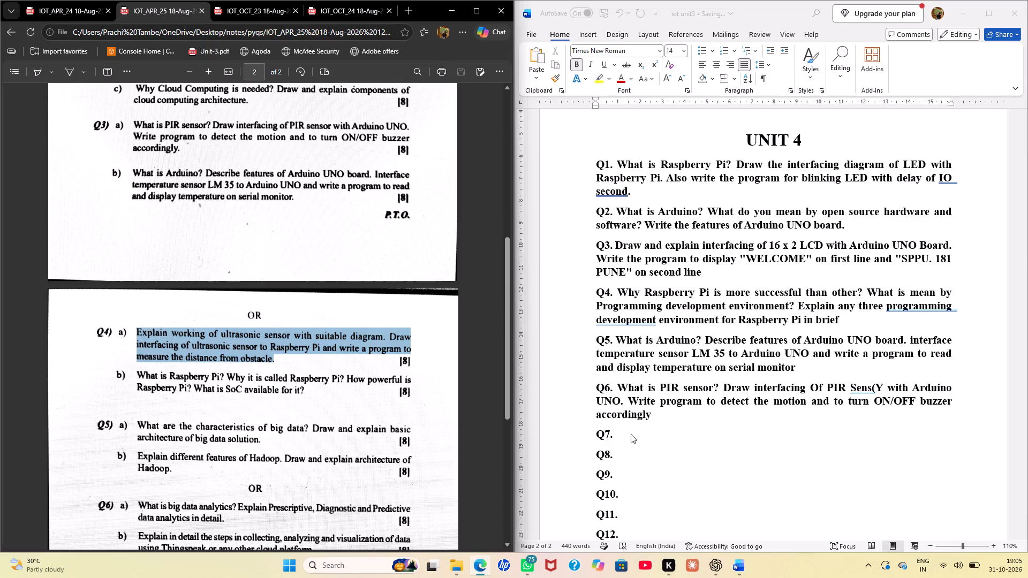
{"action": "left_click", "coordinate": [631, 434]}
{"action": "left_click", "coordinate": [617, 434]}
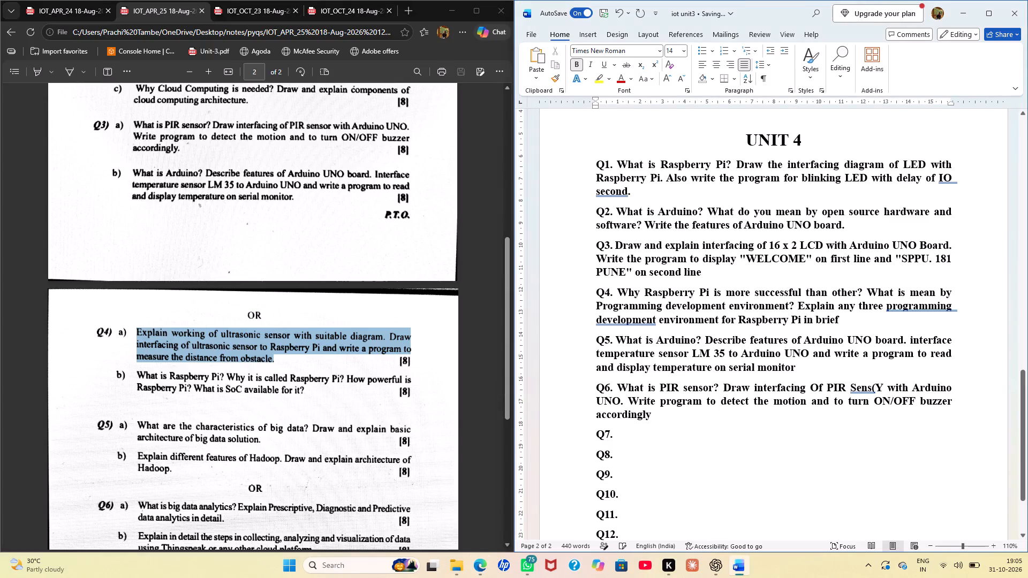
{"action": "key", "text": "ctrl+v"}
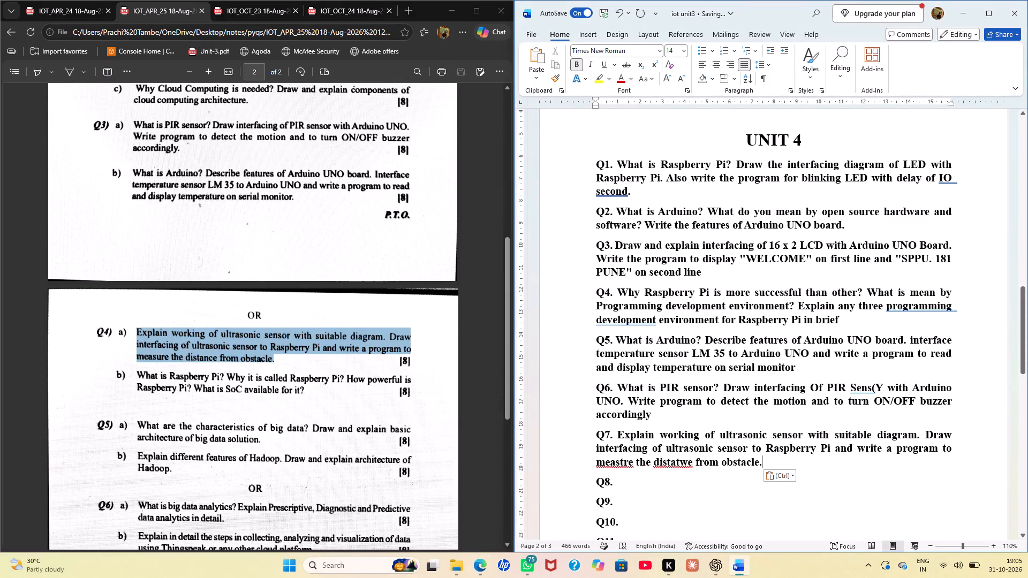